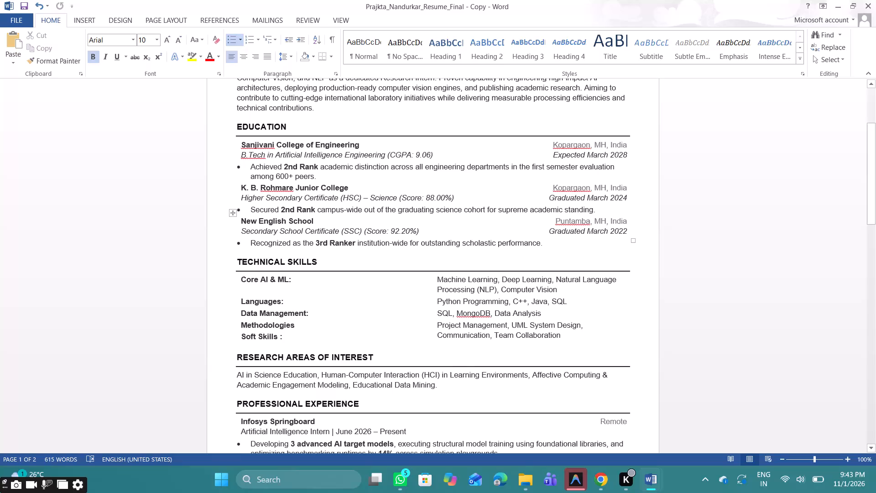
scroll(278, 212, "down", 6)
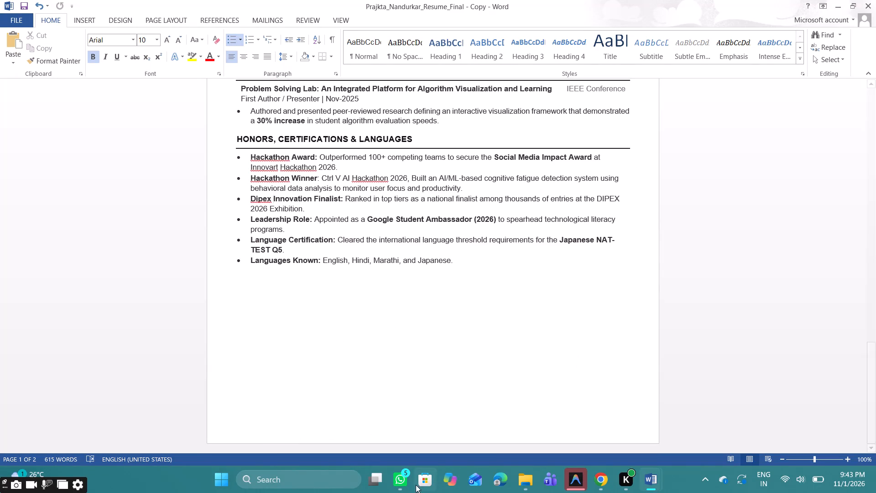
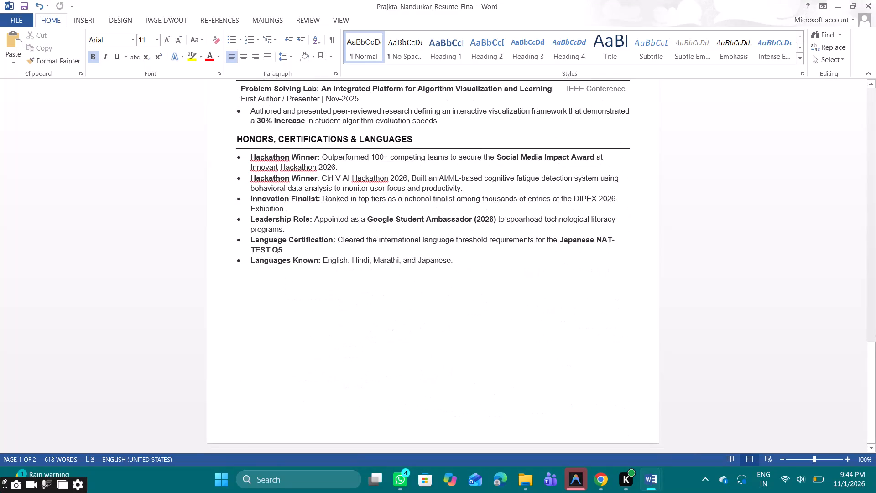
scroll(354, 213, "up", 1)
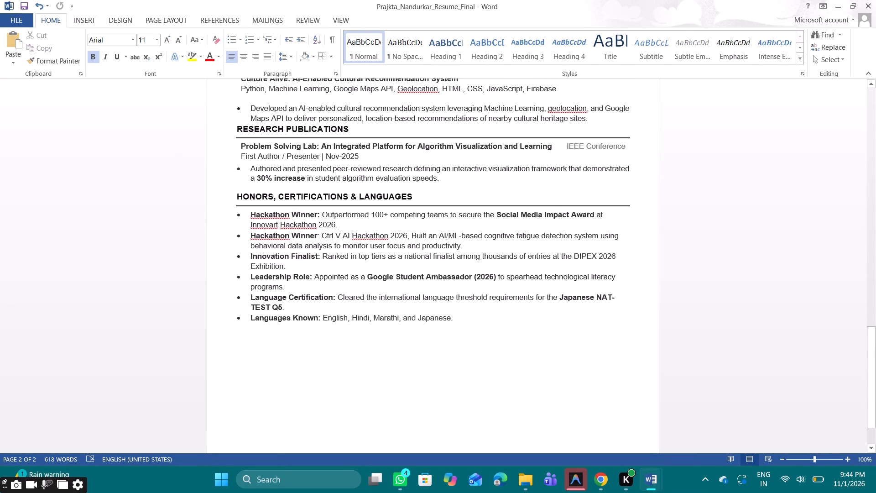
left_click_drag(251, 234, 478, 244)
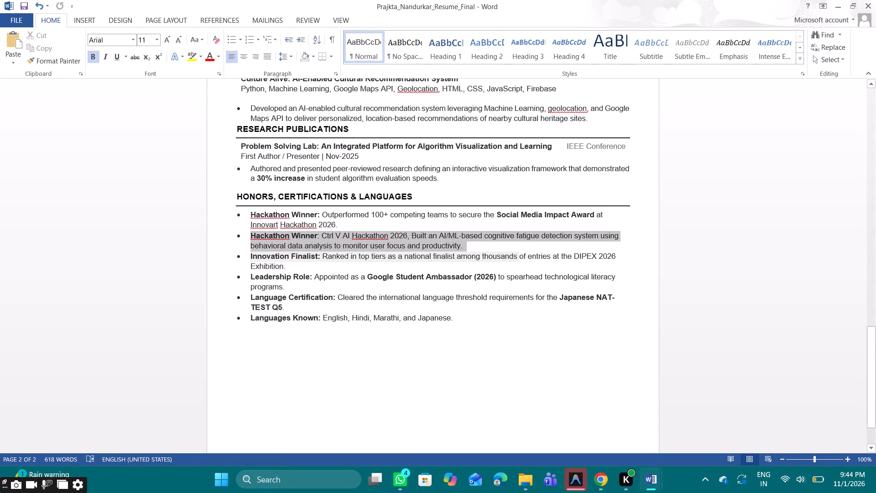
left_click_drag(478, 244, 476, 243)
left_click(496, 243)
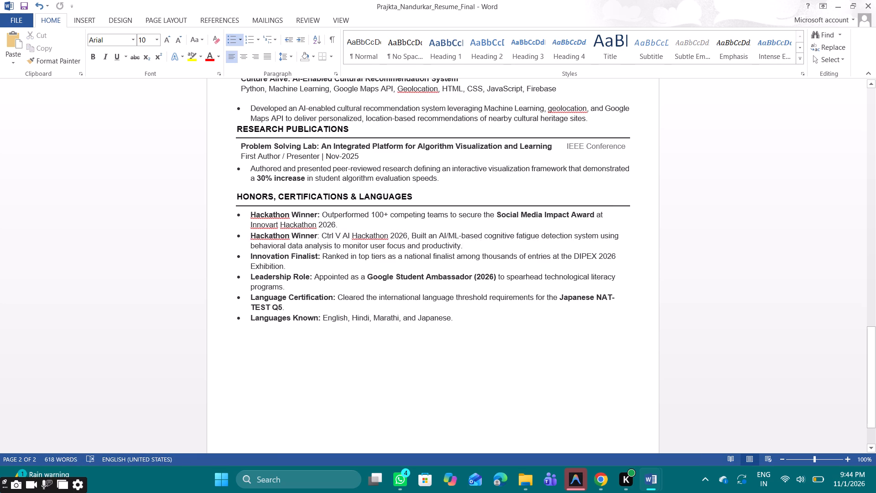
Replace "AI/ML-based cognitive fatigue detection system" in the second Hackathon Winner bullet with the copied project title "AI-Powered Smart Classroom Management System".
scroll(335, 151, "up", 2)
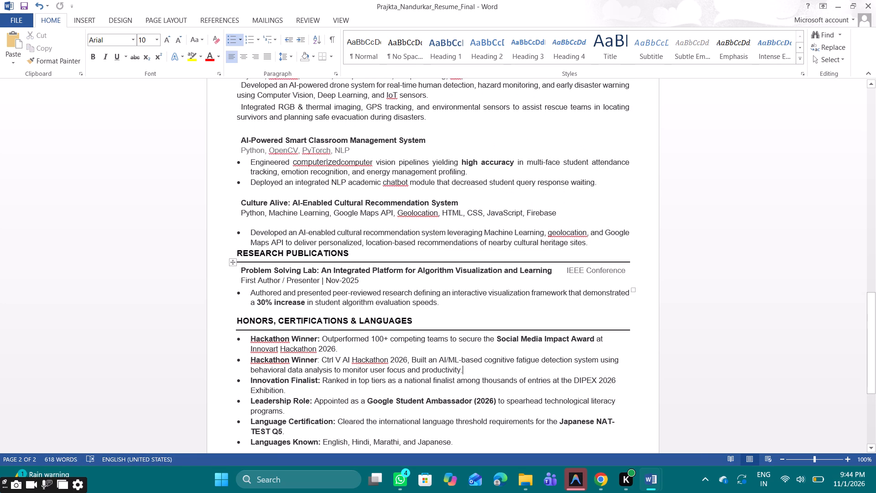
scroll(265, 136, "up", 1)
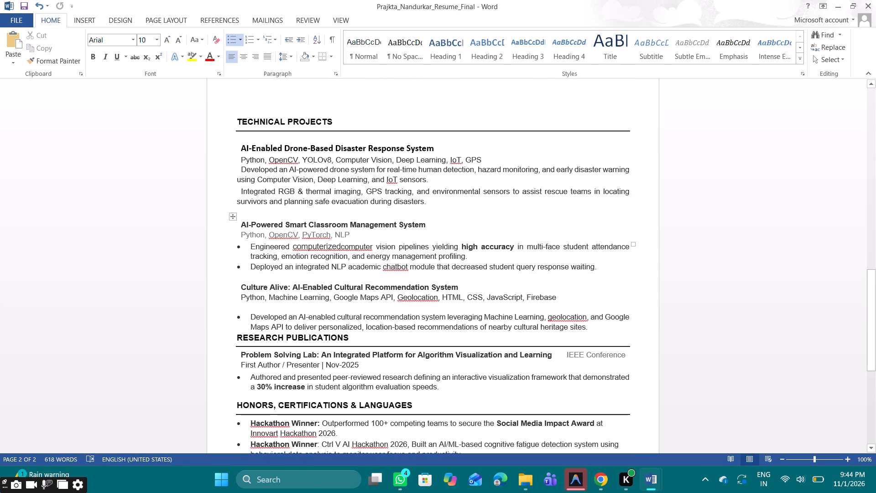
left_click_drag(241, 223, 360, 222)
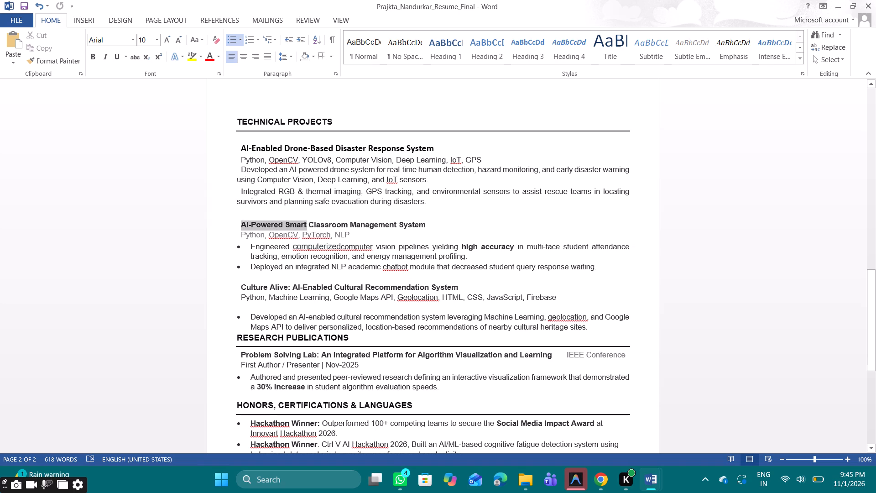
left_click_drag(360, 222, 434, 222)
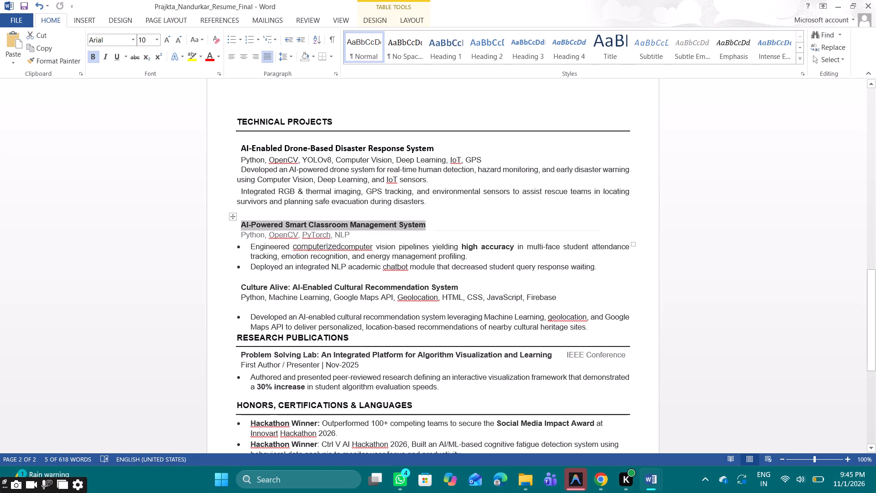
key("ctrl+c")
left_click(409, 213)
scroll(409, 213, "down", 1)
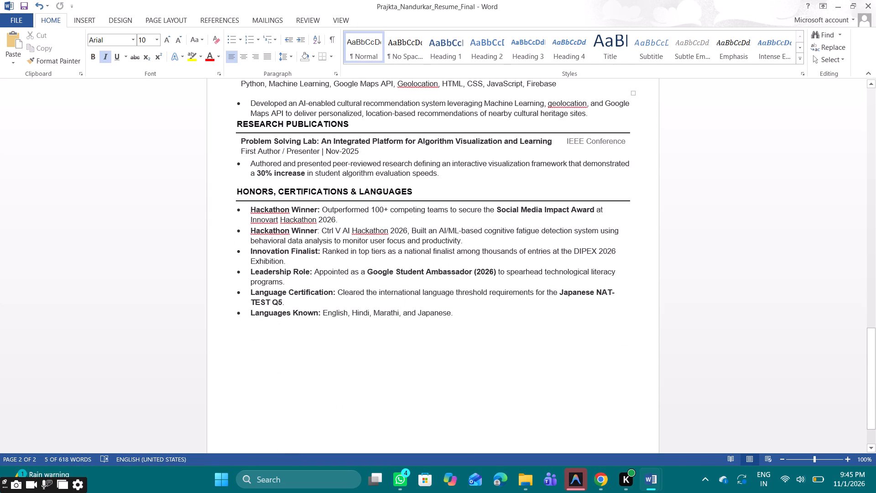
scroll(409, 213, "down", 1)
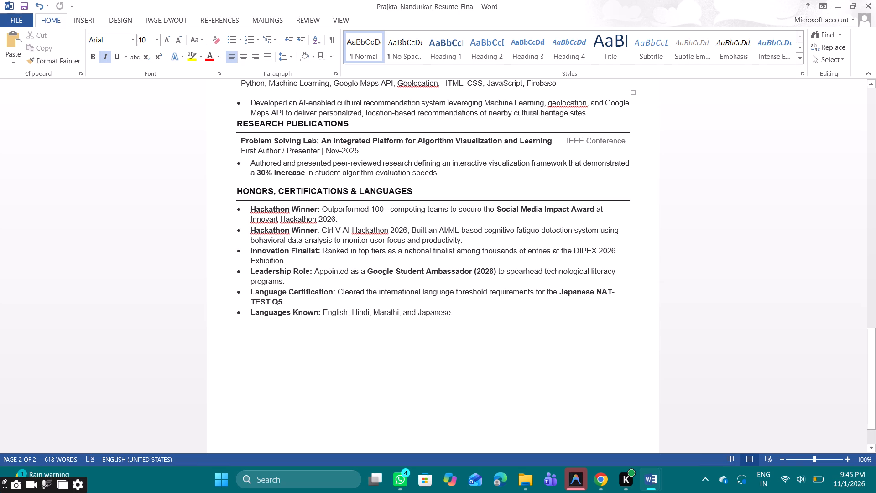
left_click_drag(439, 229, 461, 228)
left_click_drag(461, 228, 511, 228)
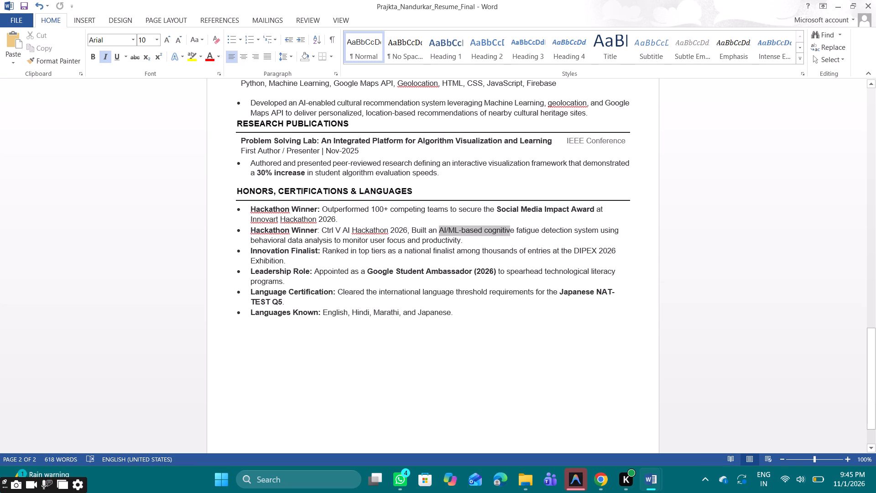
left_click_drag(511, 228, 591, 227)
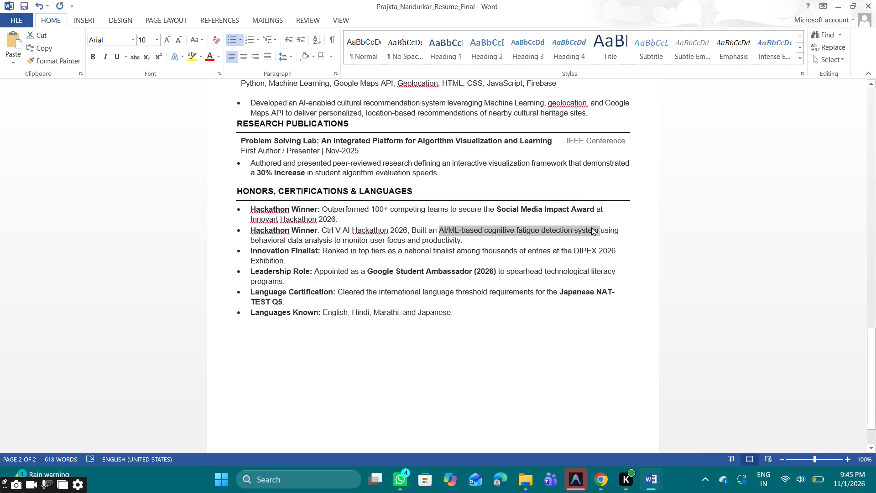
key("ctrl+v")
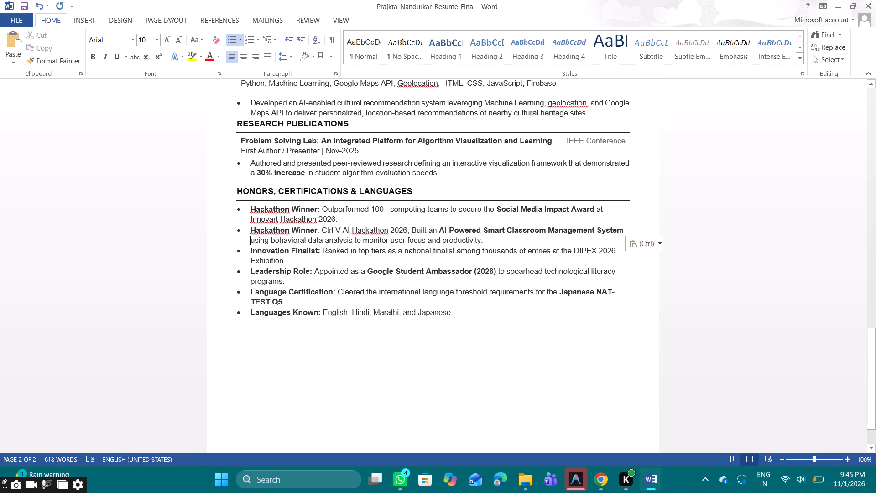
Remove the bold formatting from "AI-Powered Smart Classroom Management System" in the second Hackathon Winner bullet.
left_click_drag(440, 230, 606, 232)
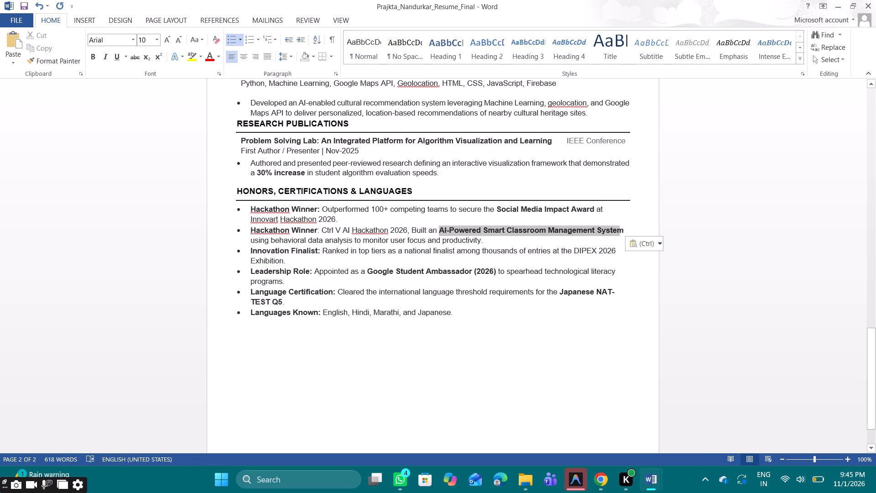
left_click_drag(606, 232, 606, 232)
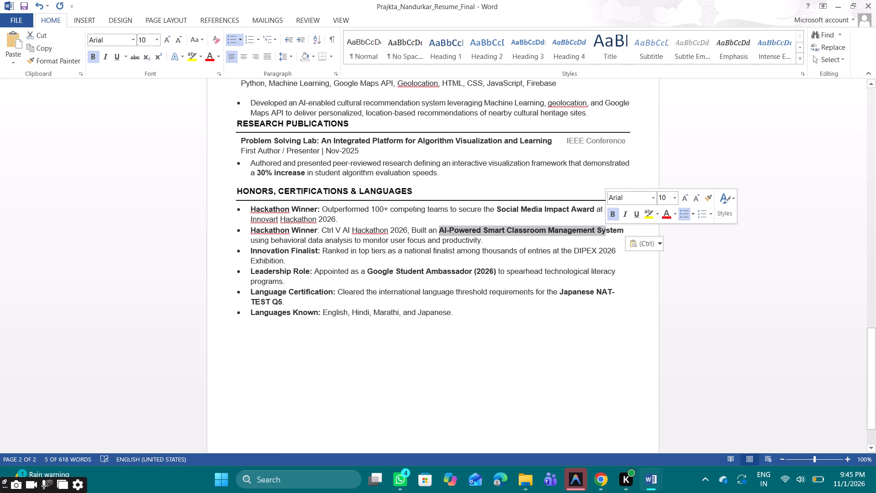
left_click_drag(623, 229, 440, 225)
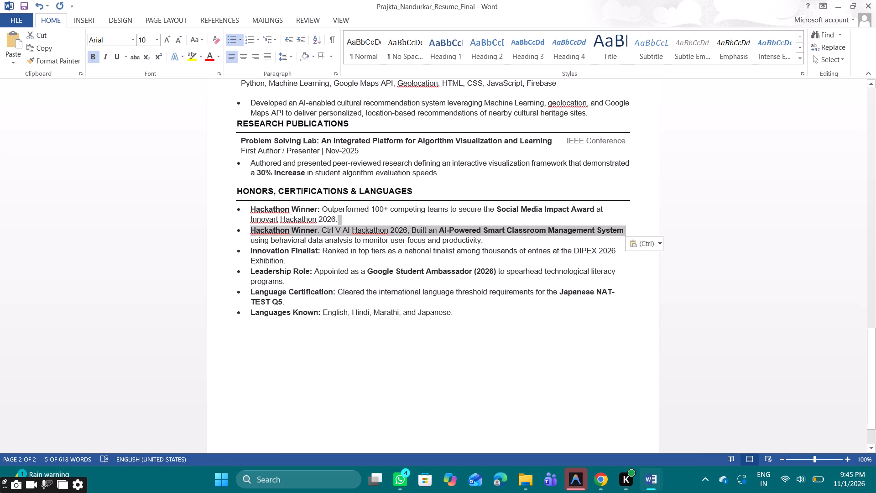
left_click_drag(440, 225, 441, 227)
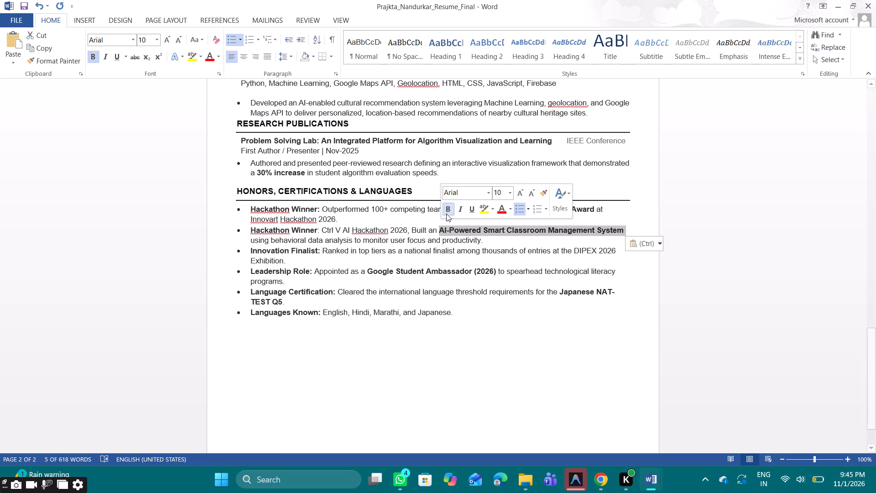
left_click(447, 213)
left_click(345, 220)
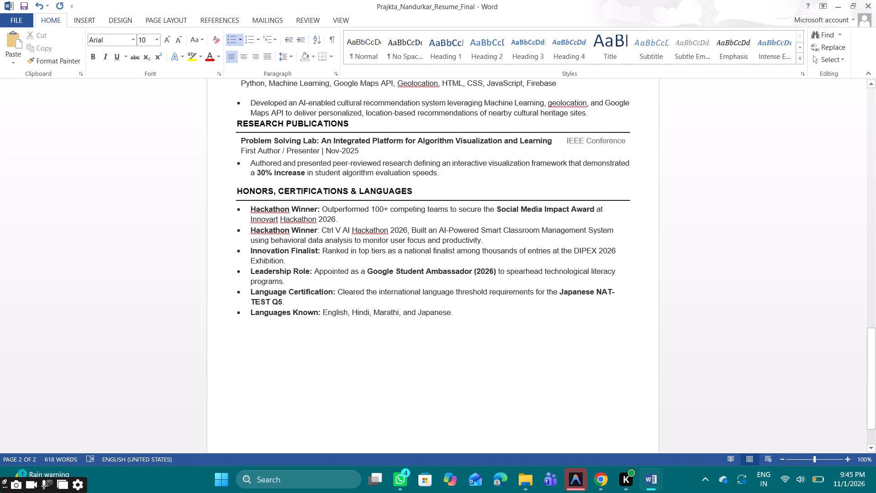
Delete "using behavioral data analysis to monitor user focus and productivity." from the second Hackathon Winner bullet.
scroll(265, 250, "down", 1)
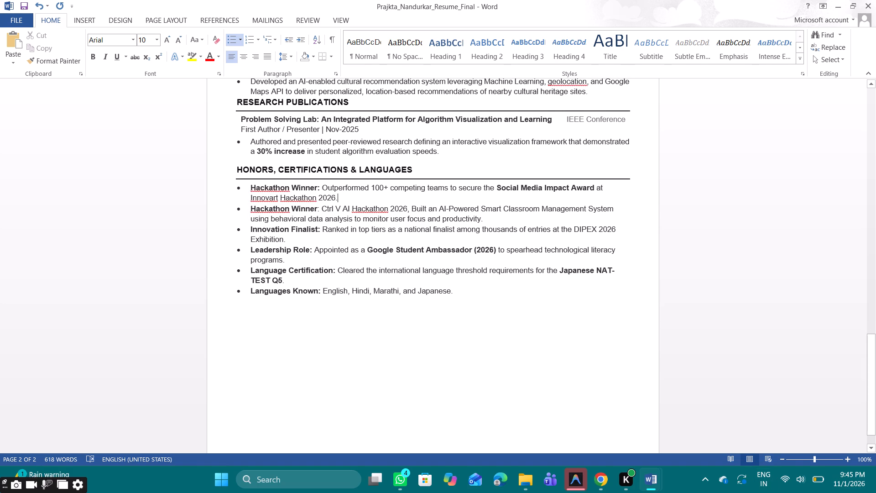
left_click_drag(488, 218, 344, 225)
left_click_drag(344, 225, 223, 221)
key("BackSpace")
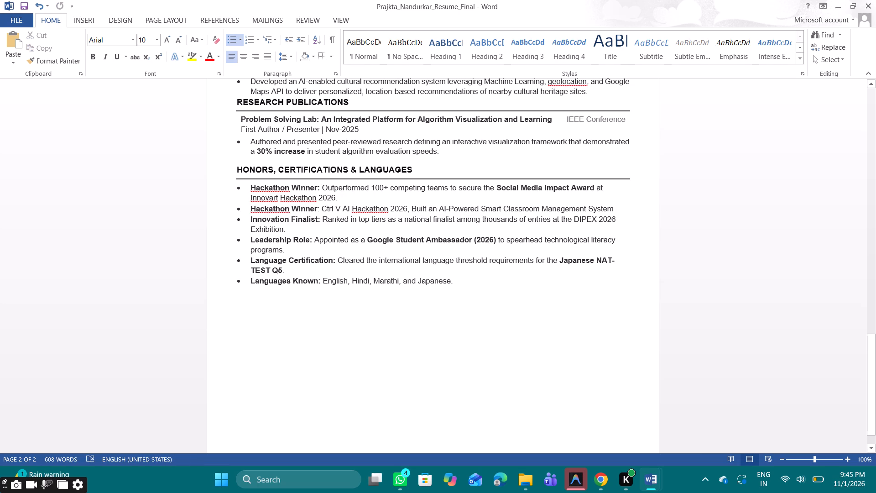
Replace "Built an" with "Presented" in the second Hackathon Winner bullet.
scroll(309, 262, "down", 1)
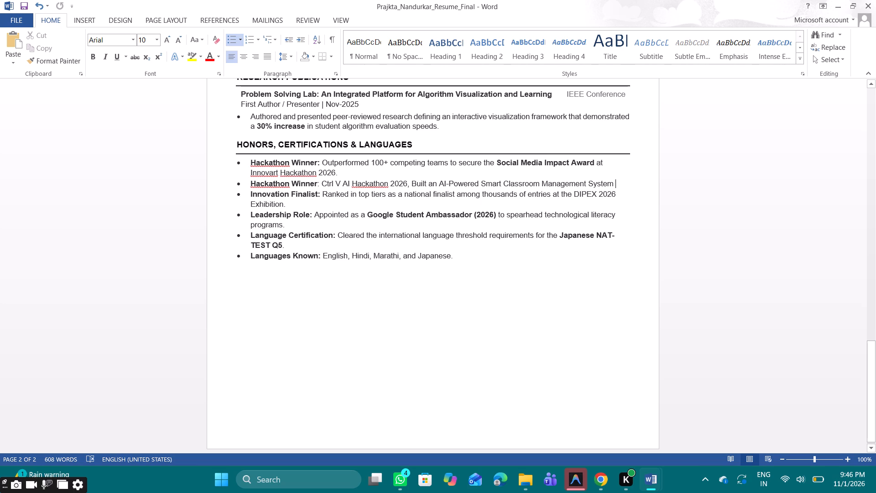
left_click_drag(438, 185, 414, 185)
left_click_drag(414, 185, 415, 185)
key("BackSpace")
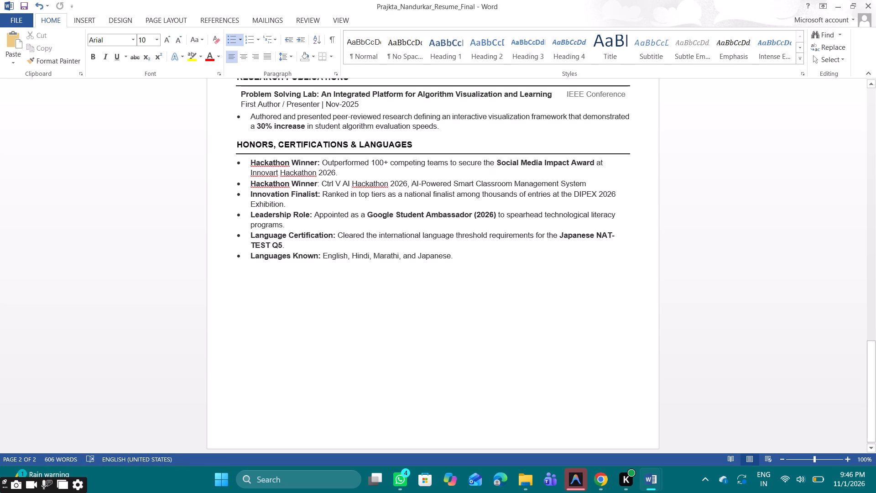
type("Presented")
key("space")
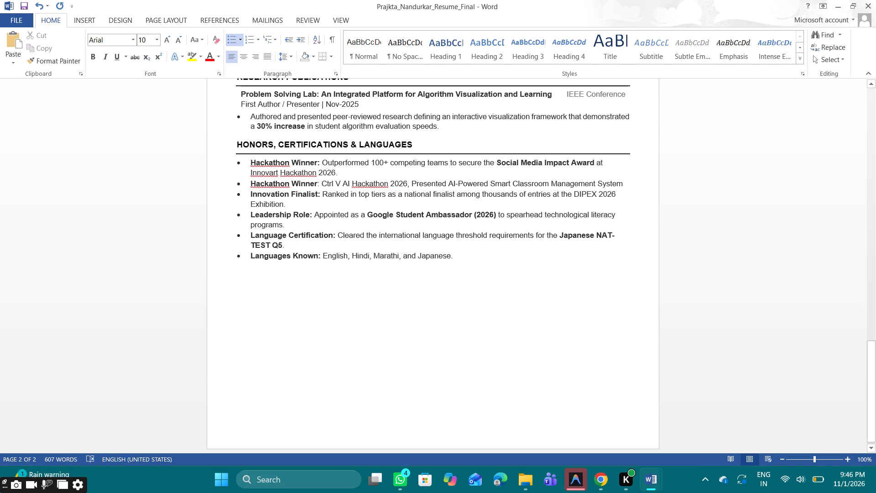
Examine the technical projects, research publications and edited honors entries on the second page.
scroll(318, 227, "up", 1)
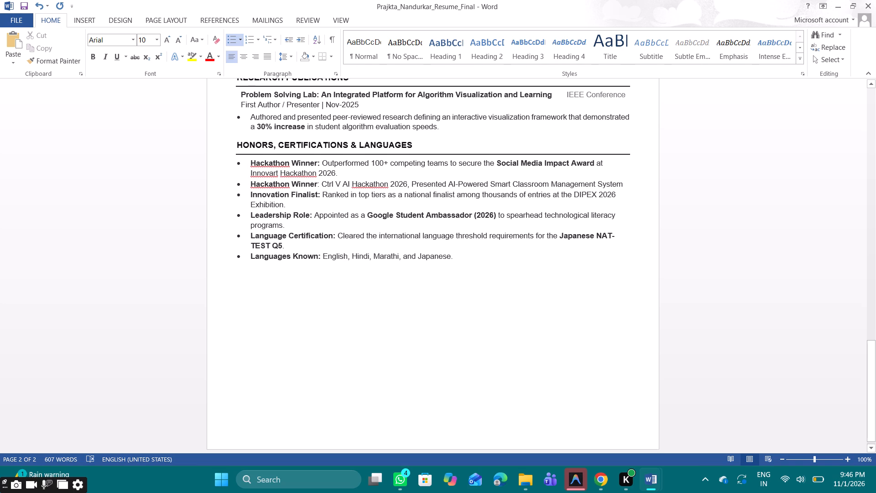
scroll(318, 227, "up", 1)
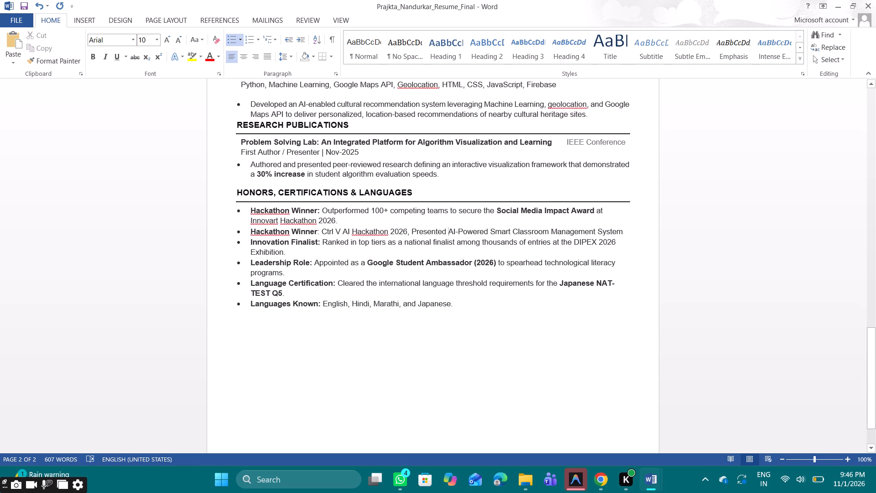
scroll(318, 227, "up", 1)
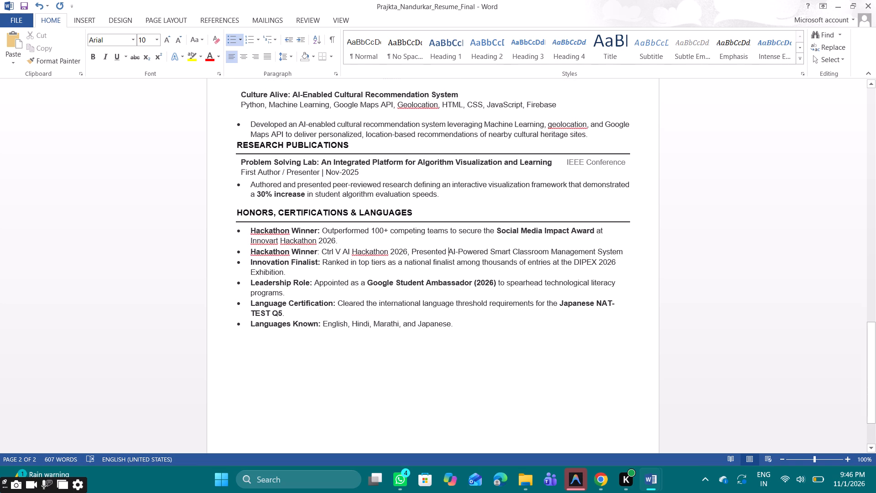
scroll(318, 227, "up", 1)
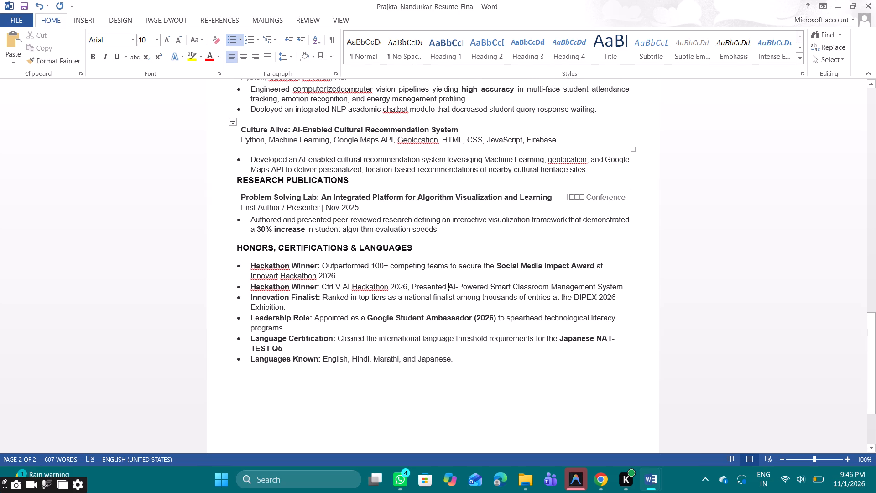
scroll(239, 189, "up", 1)
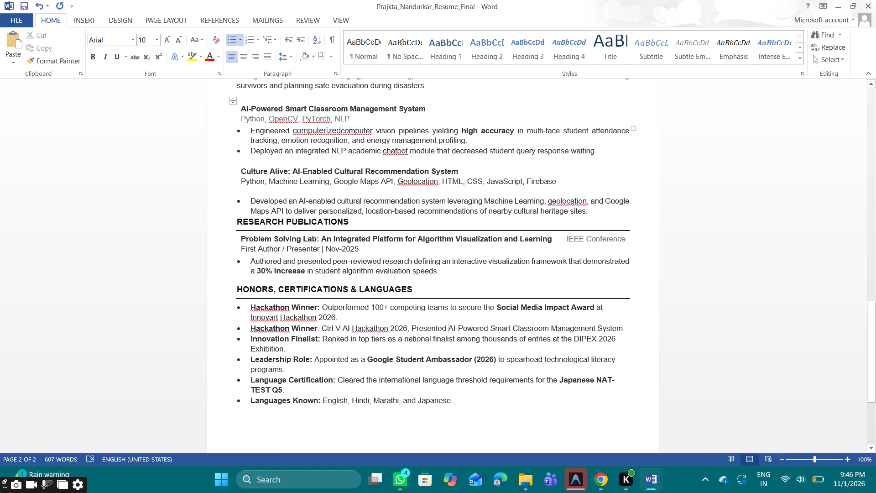
scroll(326, 107, "up", 1)
scroll(313, 100, "down", 1)
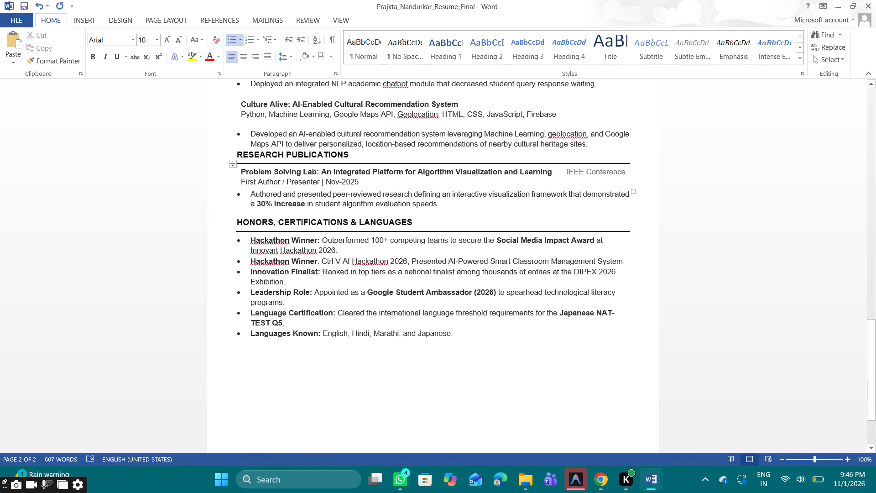
scroll(280, 179, "down", 1)
left_click_drag(250, 192, 337, 211)
left_click(337, 211)
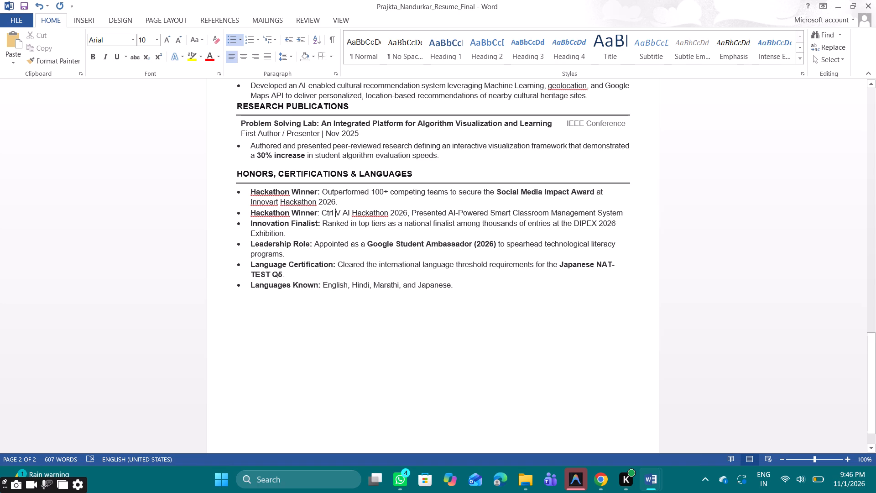
Cut the Research Publications section with its heading and Problem Solving Lab entry, and look for its new place among the earlier sections.
scroll(244, 214, "up", 1)
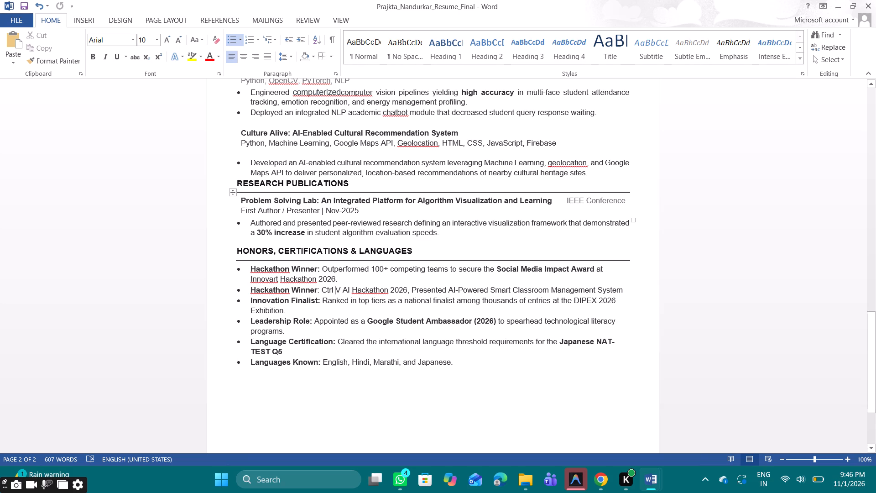
left_click_drag(235, 180, 586, 237)
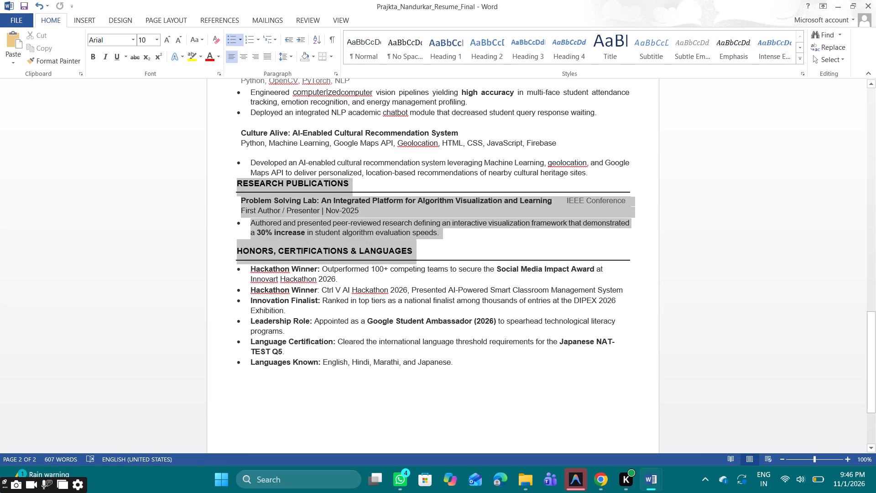
left_click_drag(586, 237, 496, 232)
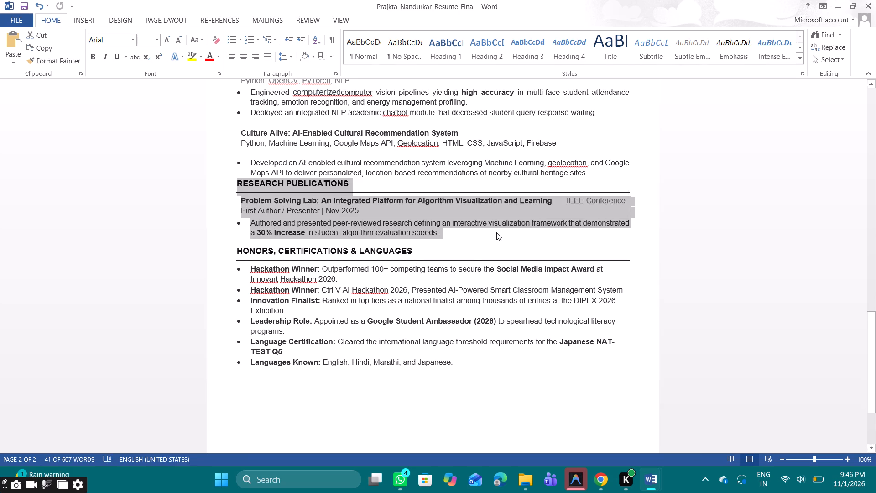
key("ctrl+x")
scroll(467, 223, "up", 4)
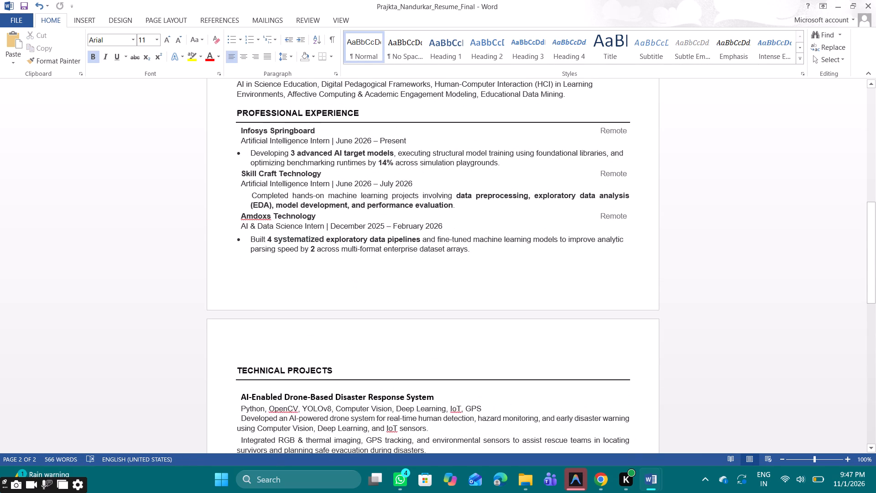
scroll(467, 223, "up", 2)
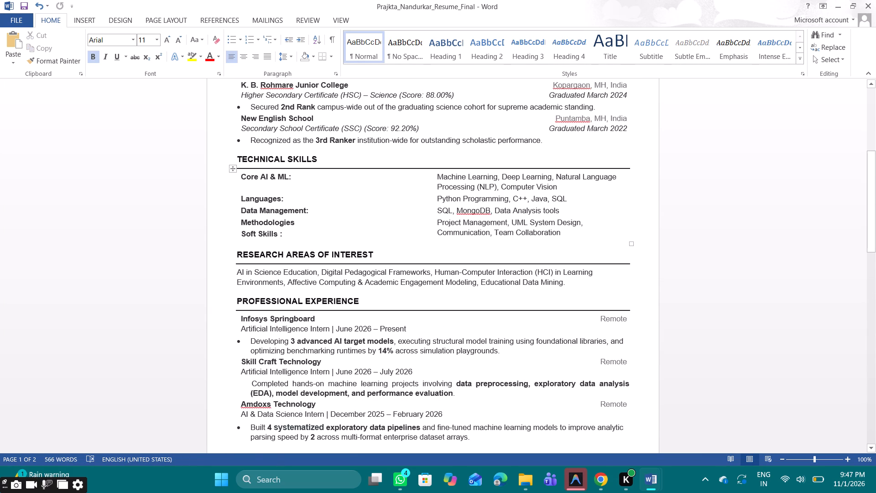
Paste the cut Research Publications section between Research Areas of Interest and Professional Experience, and remove the extra blank line after it.
left_click(580, 289)
key("Return")
key("ctrl+v")
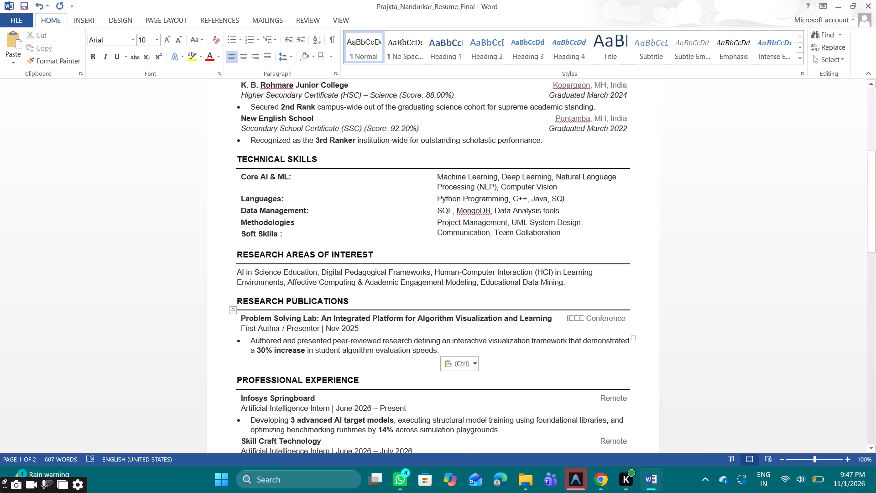
key("BackSpace")
Examine the first page's layout, from the name header and Professional Summary heading through to the Research Publications and Professional Experience sections.
scroll(418, 317, "down", 1)
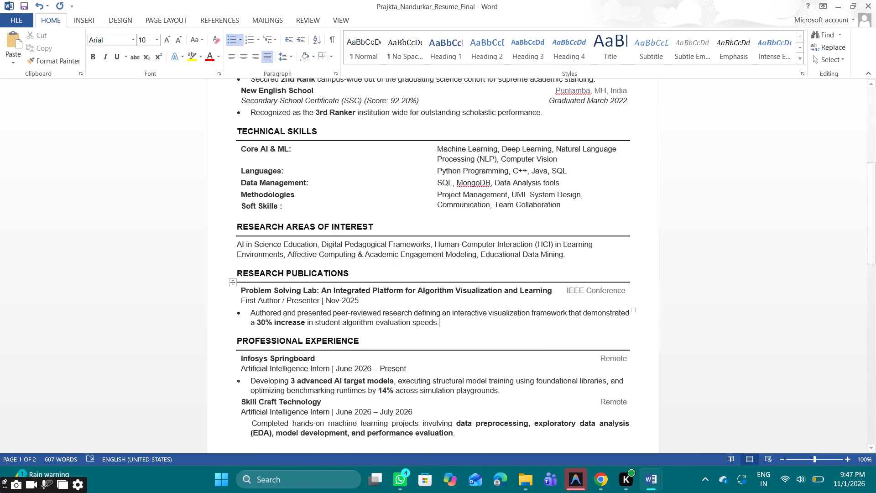
scroll(418, 317, "down", 1)
scroll(312, 182, "up", 2)
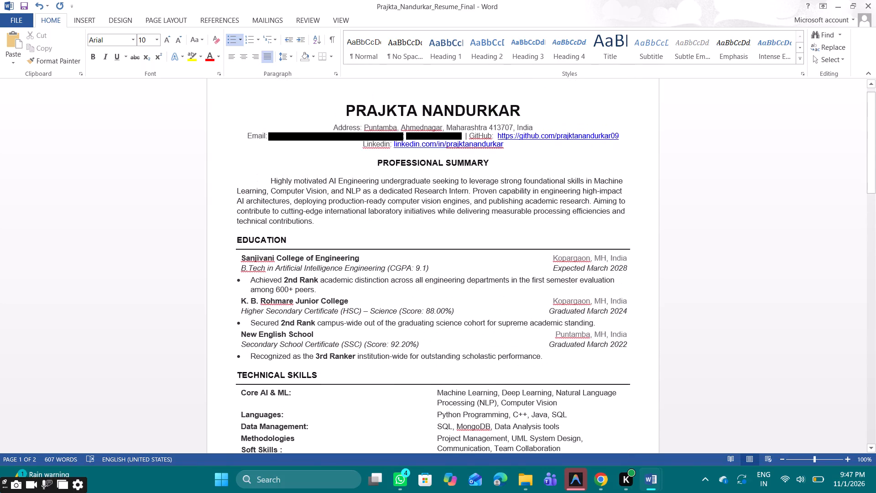
scroll(312, 182, "up", 2)
left_click_drag(370, 121, 486, 134)
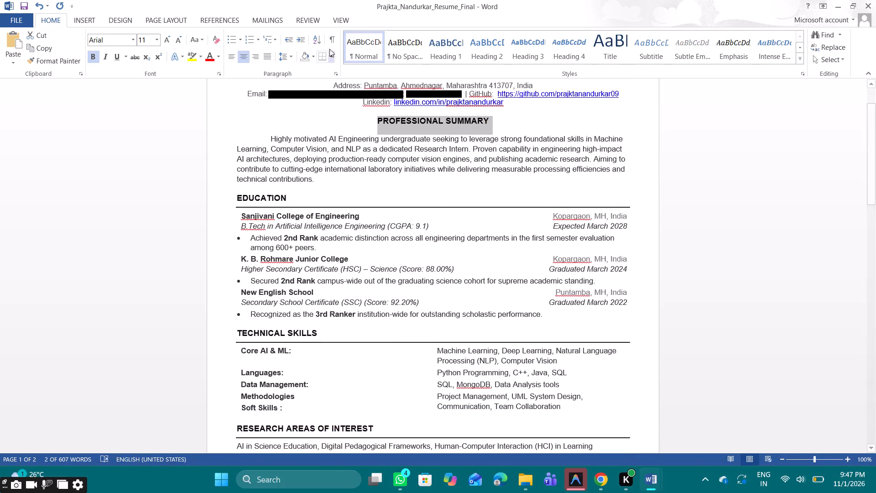
left_click(342, 122)
scroll(342, 122, "up", 1)
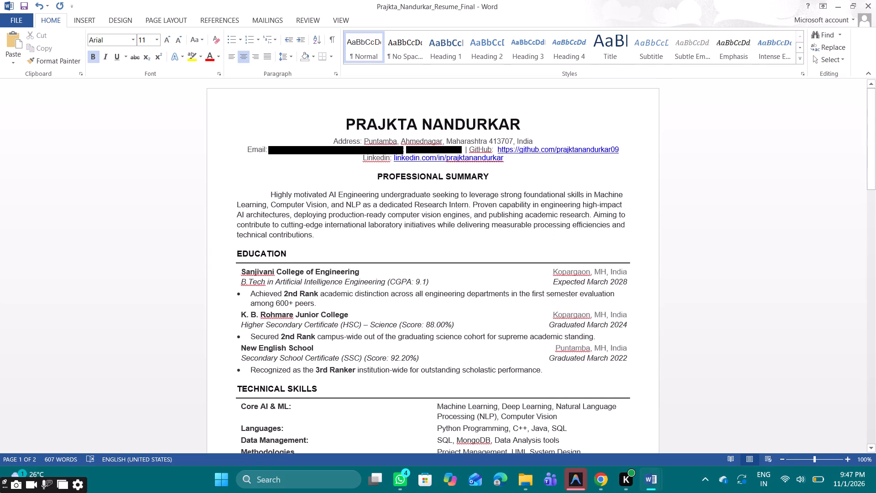
scroll(375, 170, "down", 2)
scroll(375, 170, "up", 1)
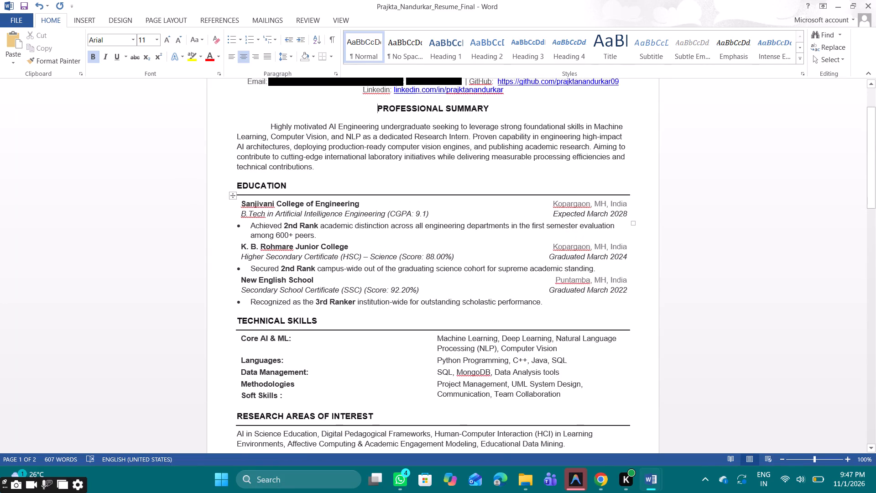
scroll(349, 209, "down", 2)
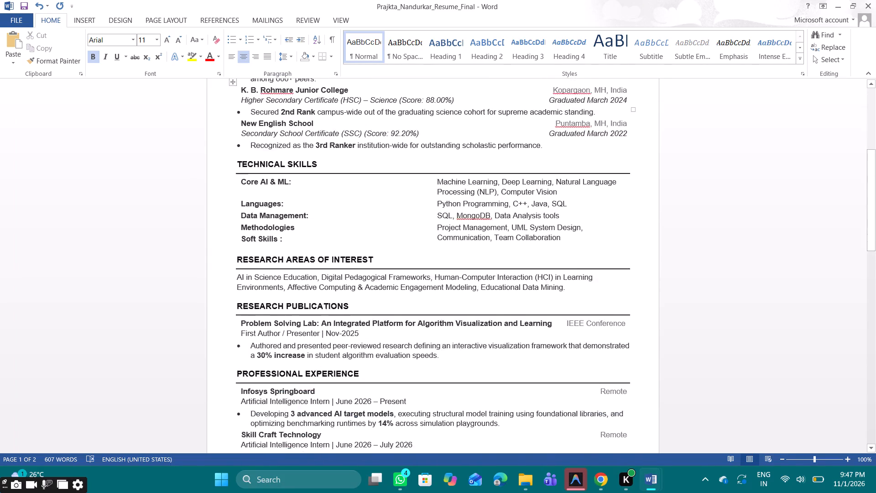
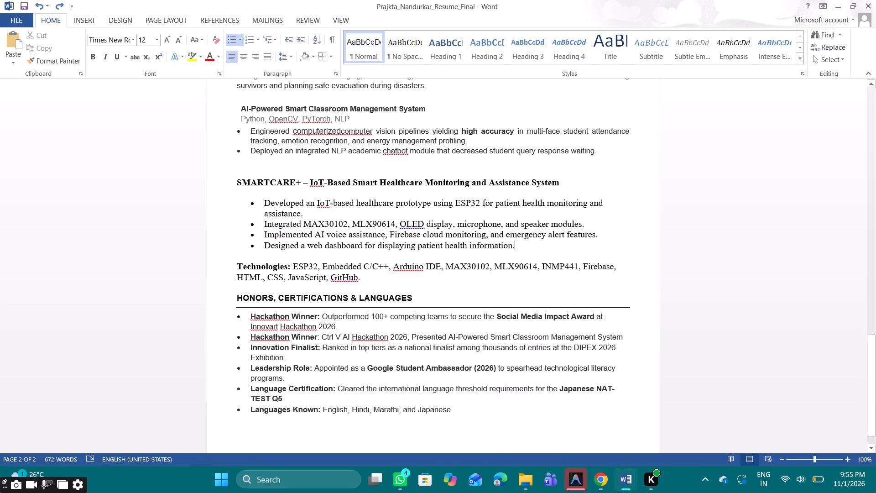
left_click_drag(265, 197, 465, 249)
left_click(465, 249)
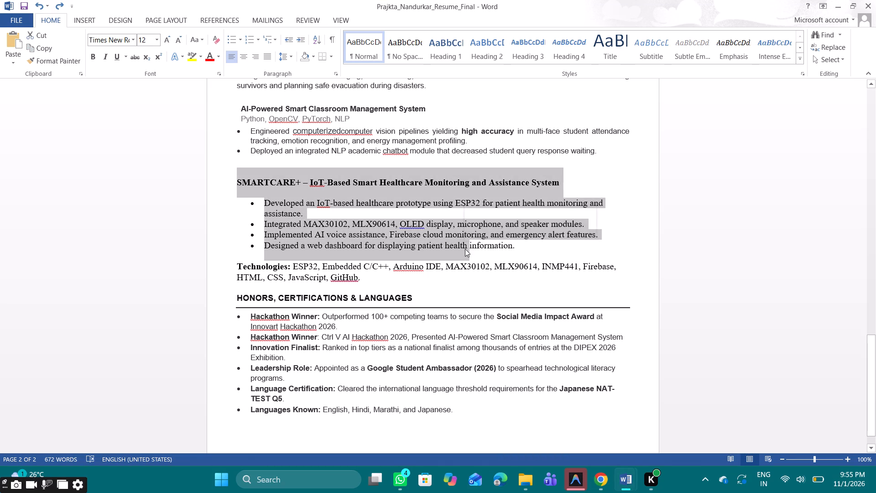
left_click_drag(520, 248, 261, 195)
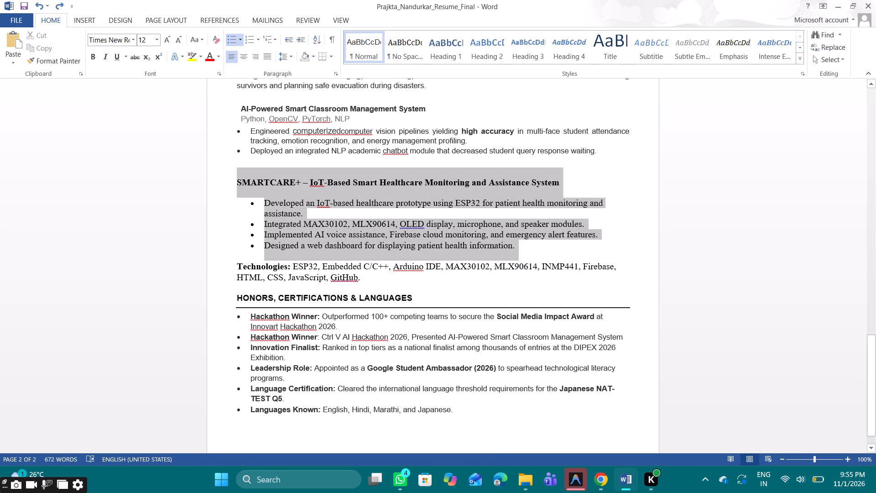
left_click_drag(261, 195, 256, 205)
key("ctrl+v")
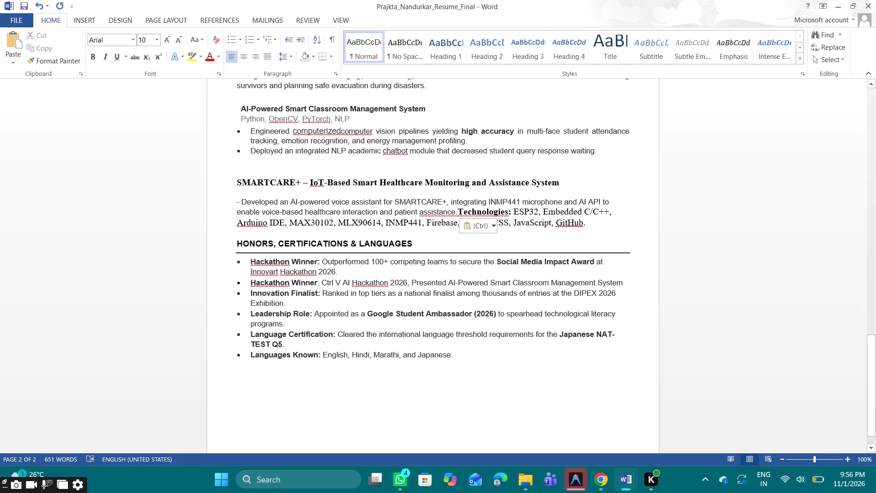
Format the SMARTCARE+ description and Technologies text below the project title as a list item.
left_click_drag(240, 200, 597, 226)
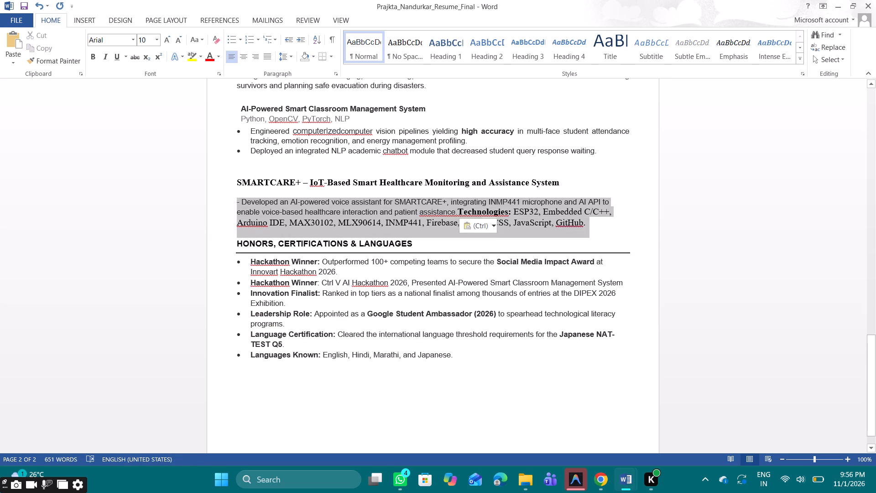
left_click_drag(597, 226, 596, 225)
left_click(235, 41)
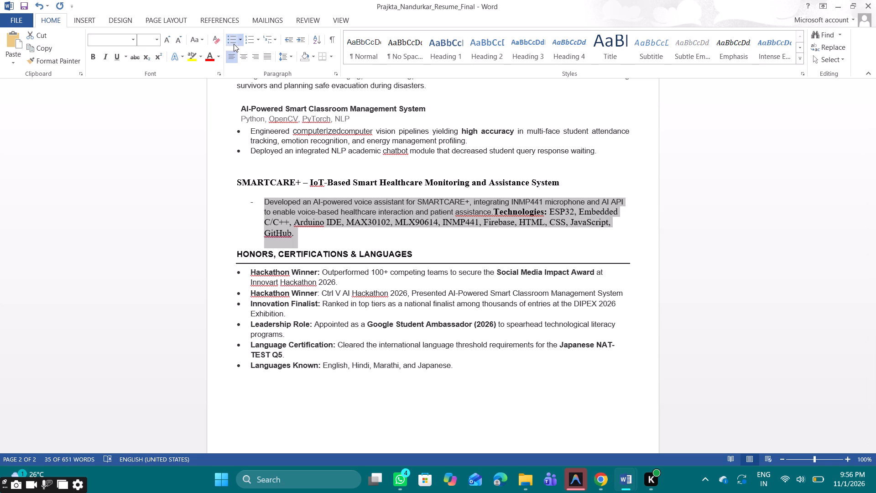
Remove the list marker from the SMARTCARE+ description and Technologies text.
left_click(234, 43)
Delete the blank line between the Smart Classroom project's last bullet and the SMARTCARE+ project title.
left_click(198, 161)
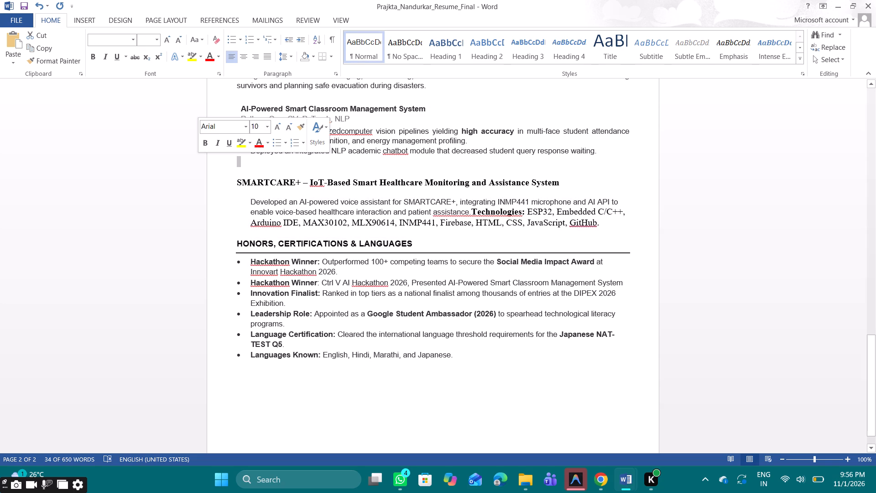
scroll(198, 161, "left", 1)
left_click(177, 170)
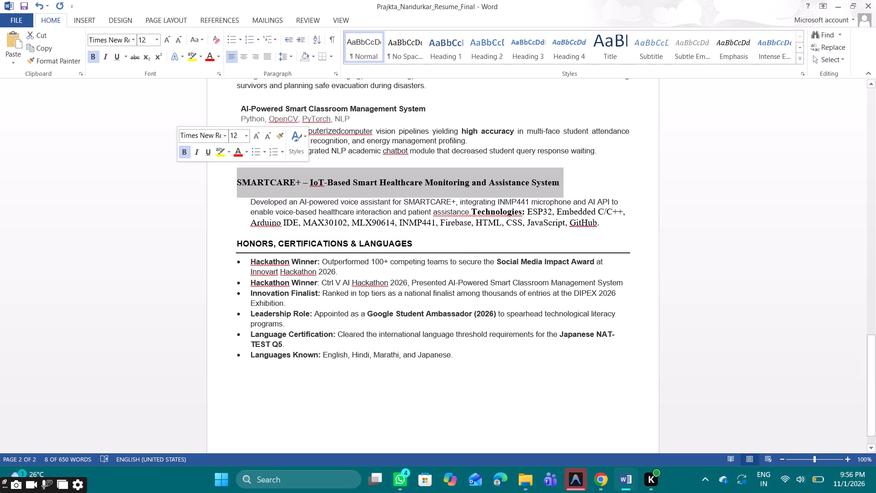
left_click(164, 194)
left_click(261, 169)
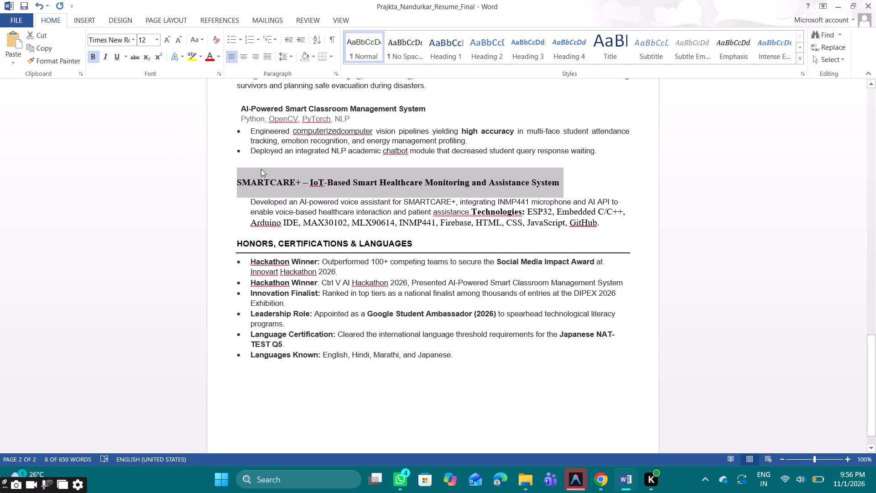
left_click(249, 157)
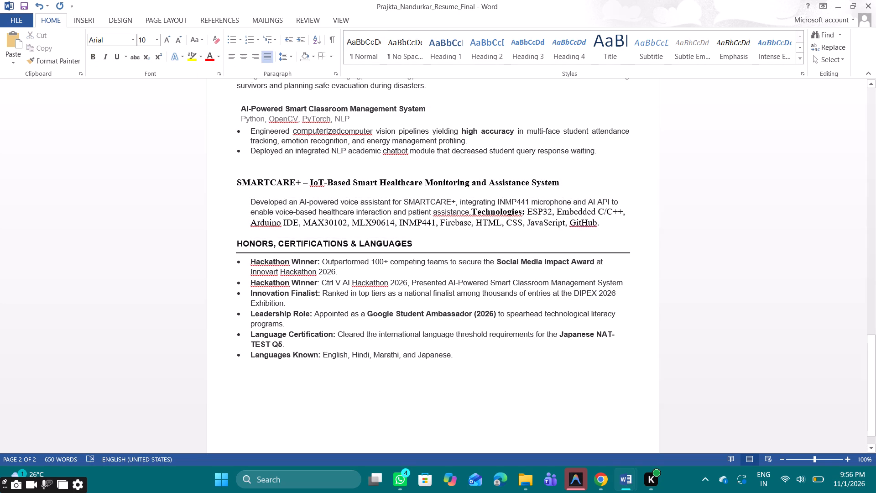
key("BackSpace")
key("BackSpace")
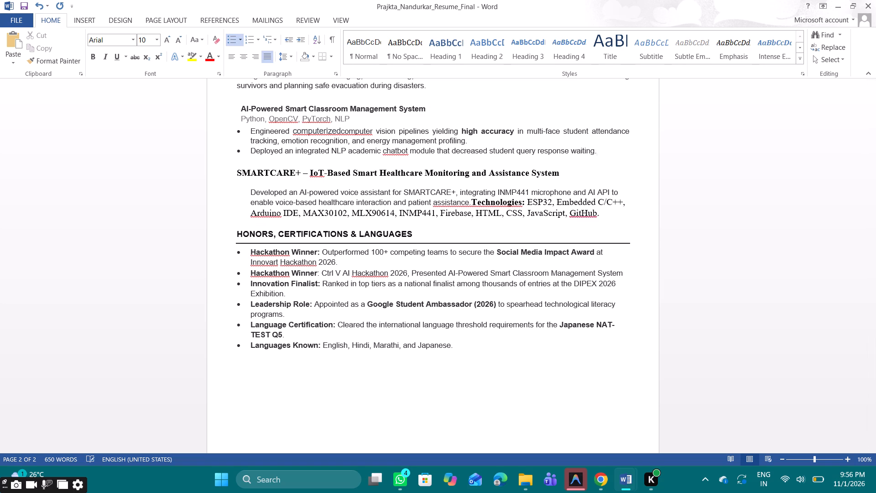
Review the resume from the professional summary through the technical projects and honors sections.
scroll(244, 221, "down", 2)
scroll(244, 221, "up", 2)
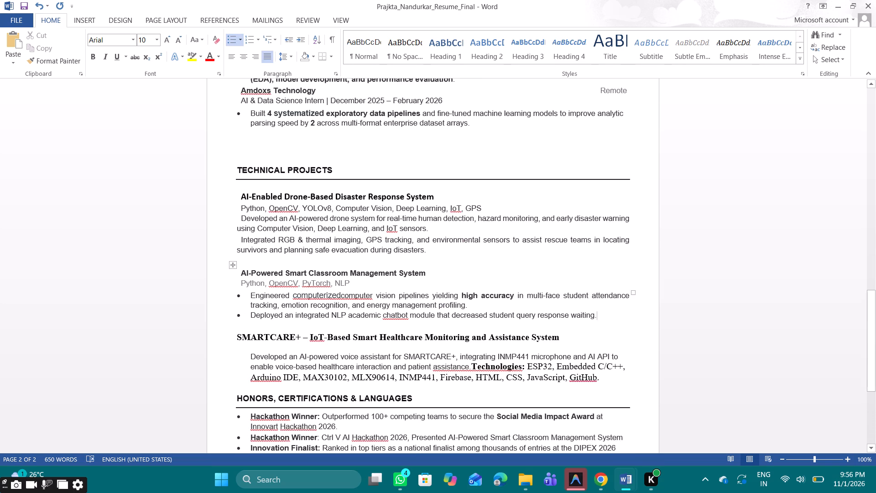
scroll(244, 221, "up", 4)
scroll(244, 221, "right", 1)
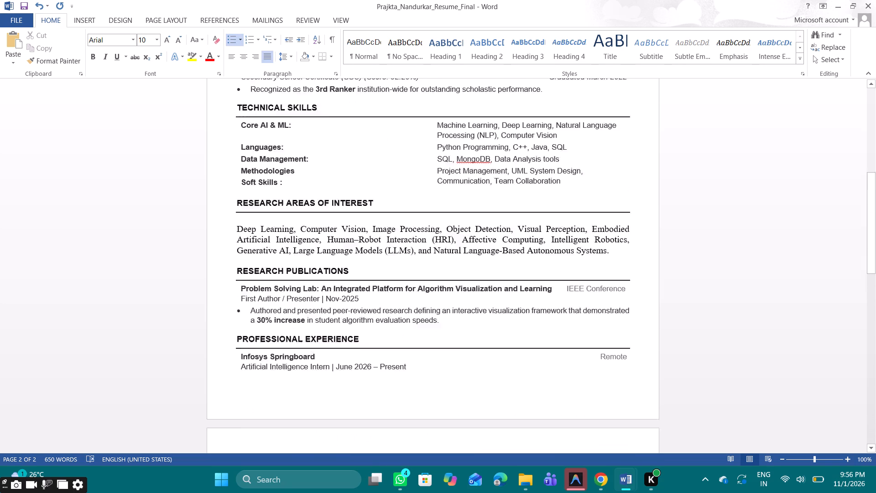
scroll(244, 221, "right", 1)
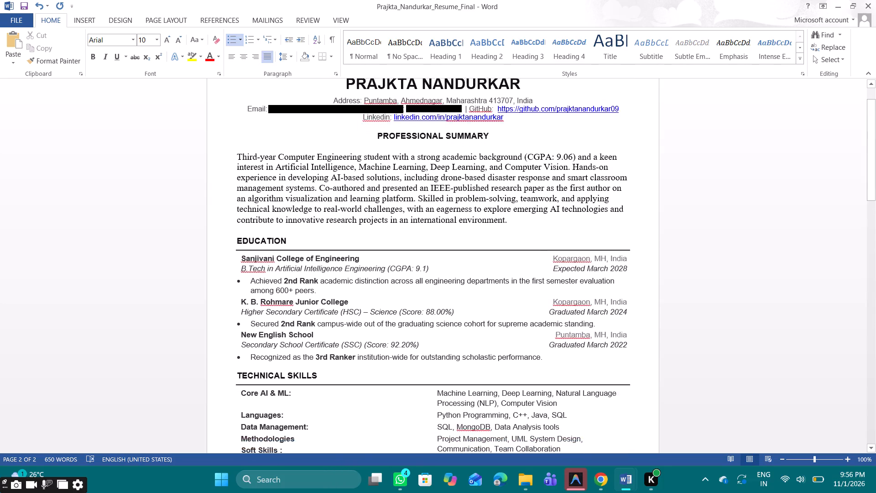
scroll(244, 221, "right", 2)
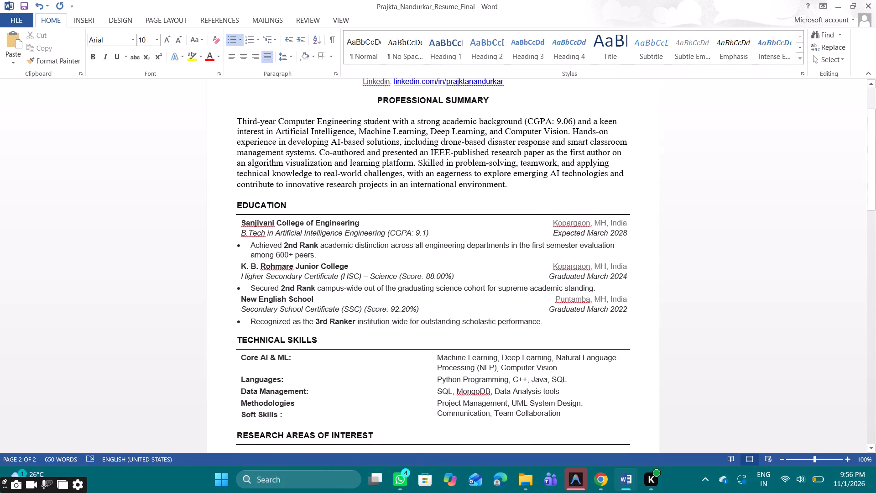
scroll(244, 221, "right", 1)
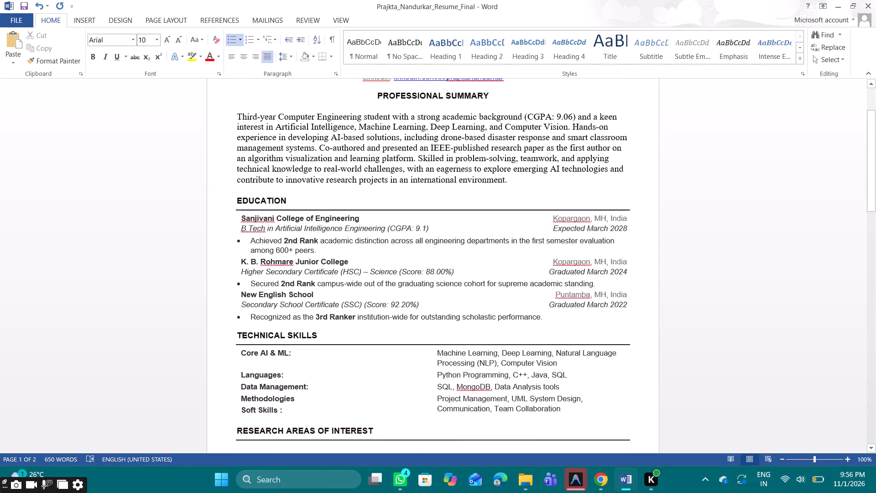
scroll(300, 177, "down", 1)
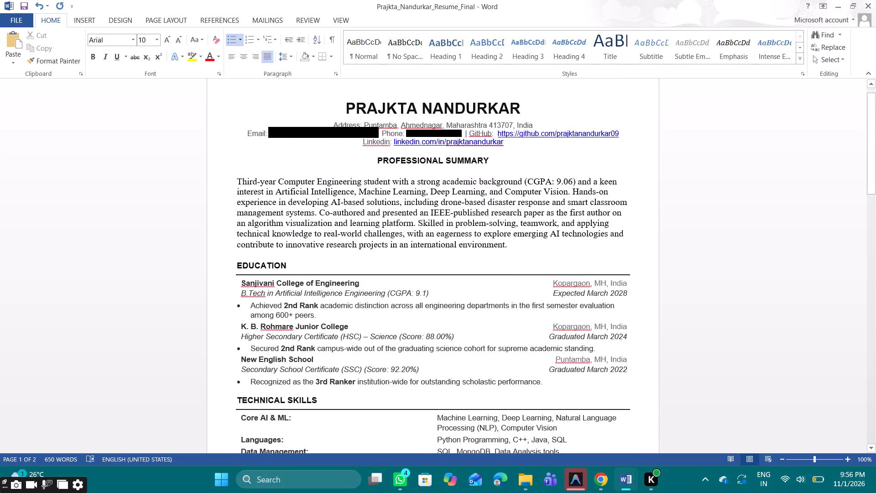
scroll(282, 201, "down", 3)
scroll(282, 201, "up", 1)
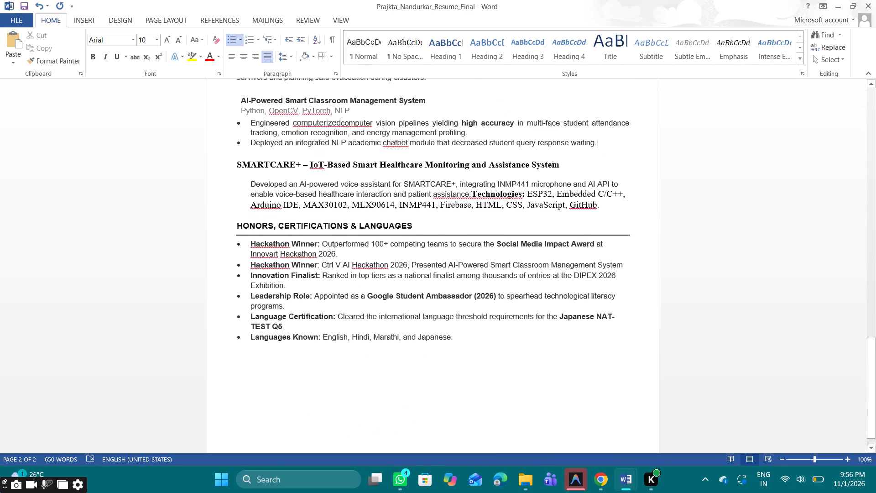
scroll(282, 201, "up", 1)
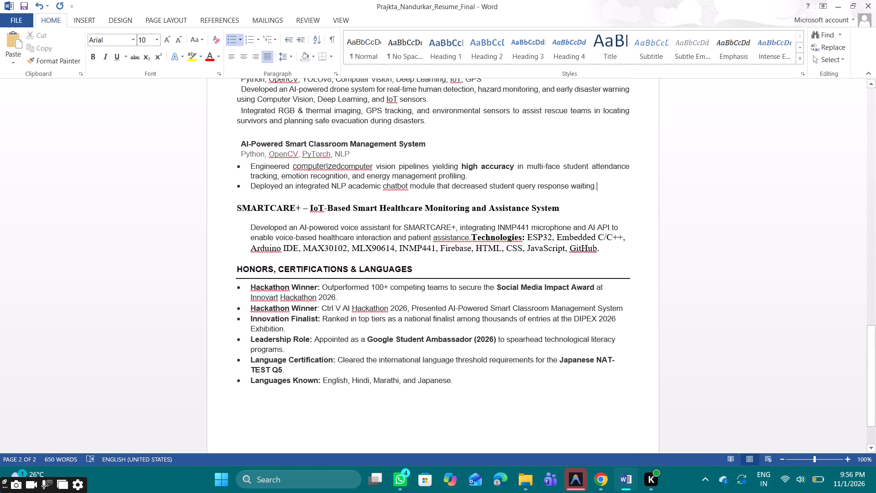
scroll(282, 201, "up", 2)
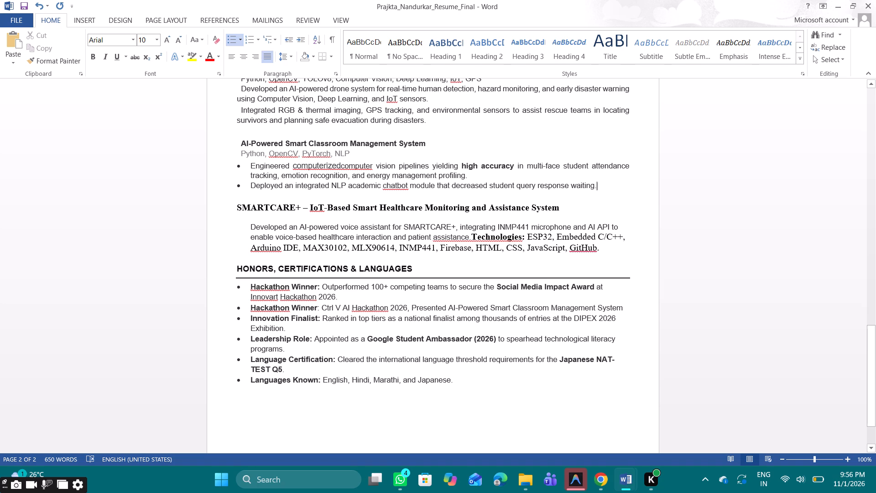
scroll(282, 201, "up", 3)
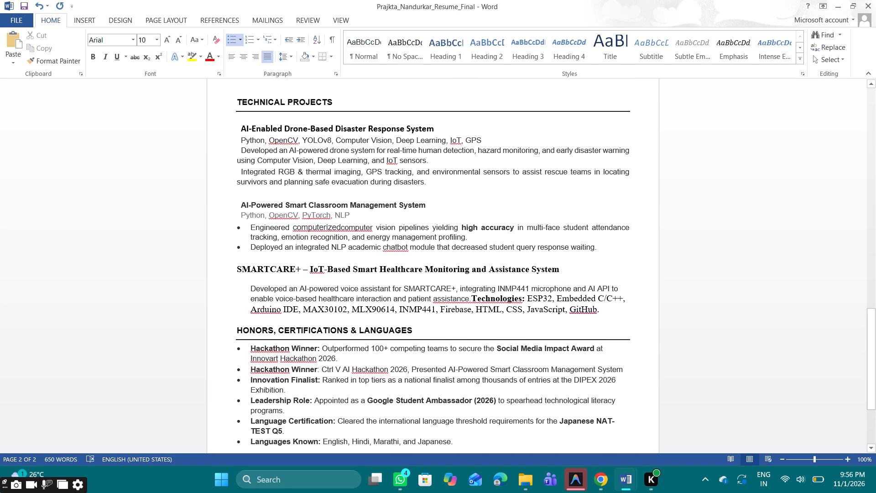
scroll(282, 201, "up", 1)
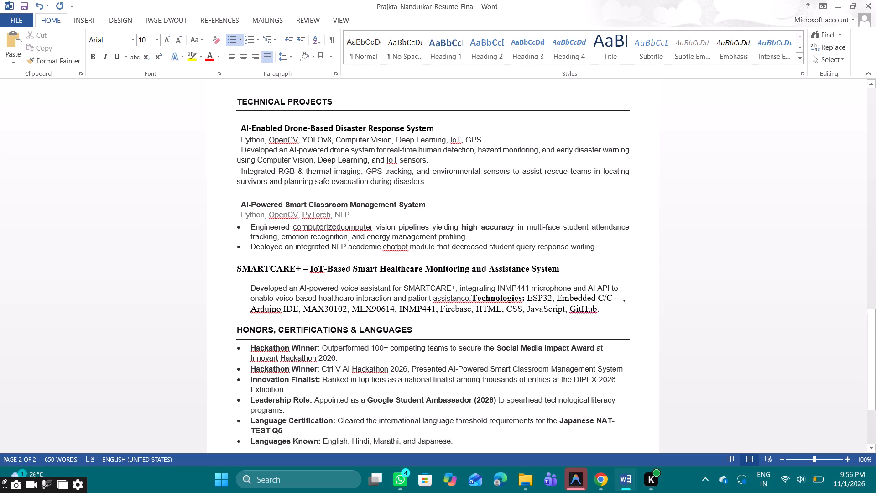
Change the label of the first honors bullet, about the Social Media Impact Award, to "Hackathon Award".
left_click(315, 348)
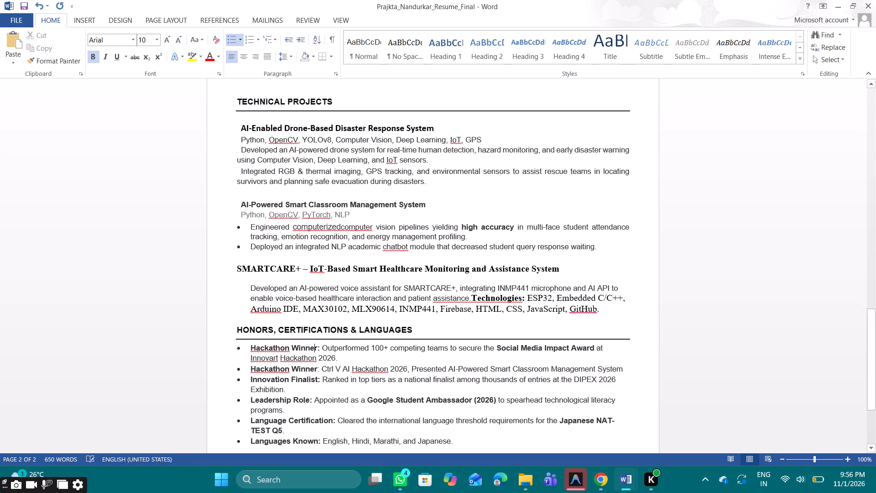
key("Delete")
key("BackSpace")
key("BackSpace")
key("BackSpace")
key("BackSpace")
key("BackSpace")
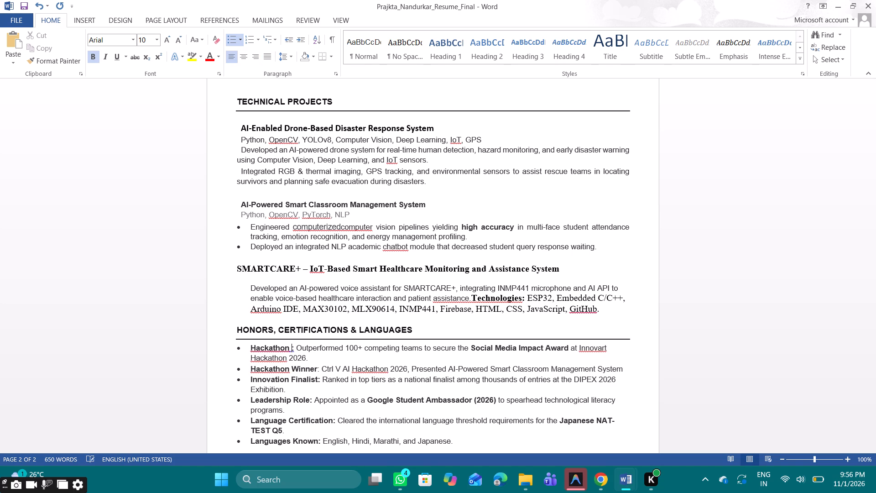
type("Award")
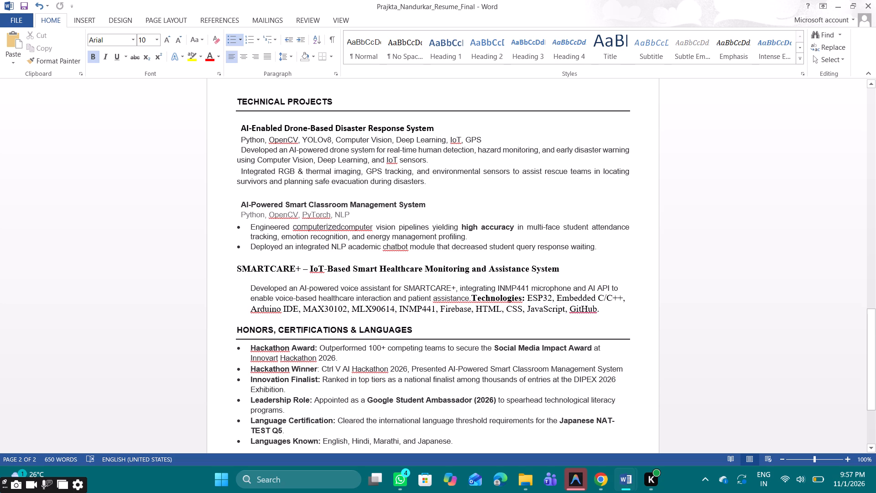
Move the SMARTCARE+ Technologies text into its own paragraph below the voice assistant description.
scroll(255, 281, "down", 1)
left_click(327, 288)
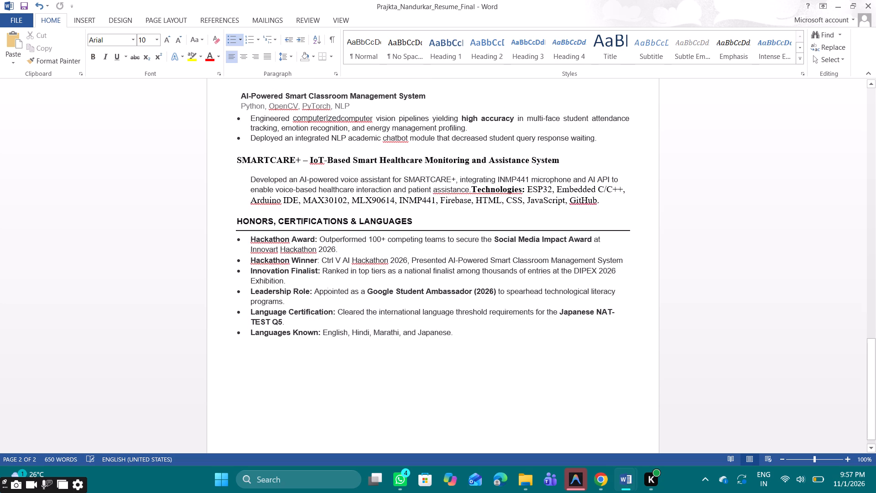
left_click(274, 275)
scroll(258, 231, "down", 1)
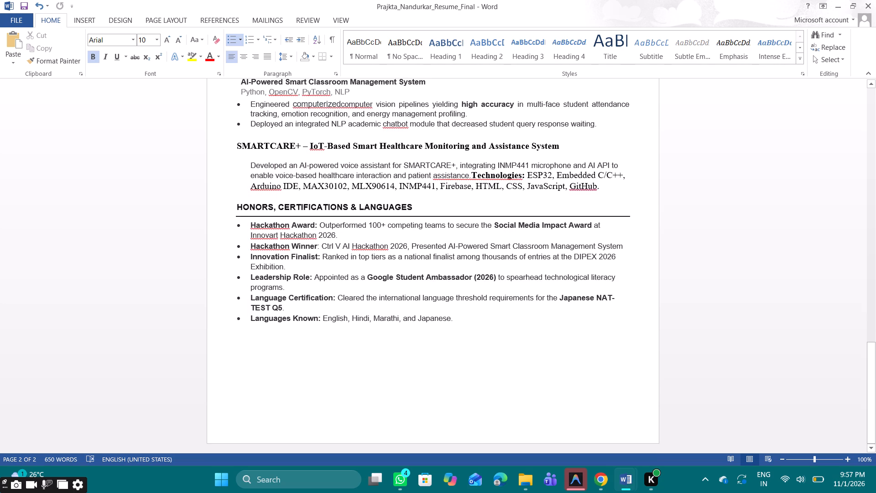
left_click(472, 174)
key("Return")
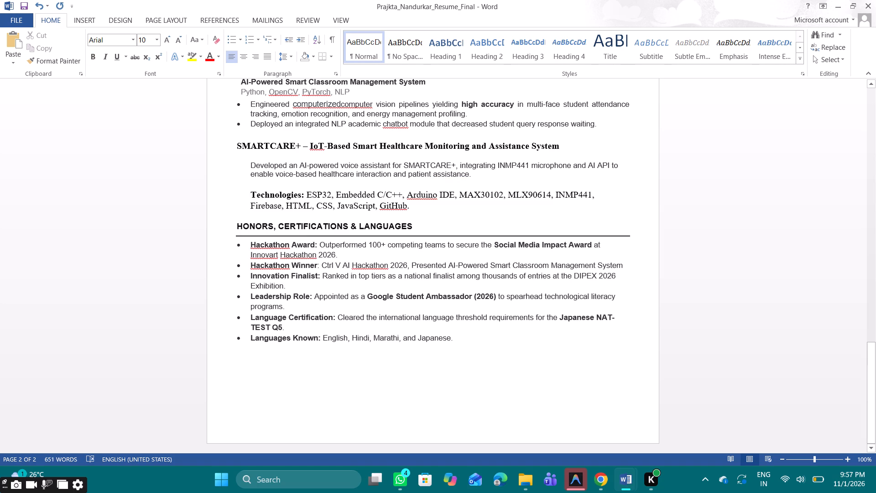
Remove the space after the paragraph for the SMARTCARE+ description and Technologies text.
left_click_drag(422, 206, 253, 163)
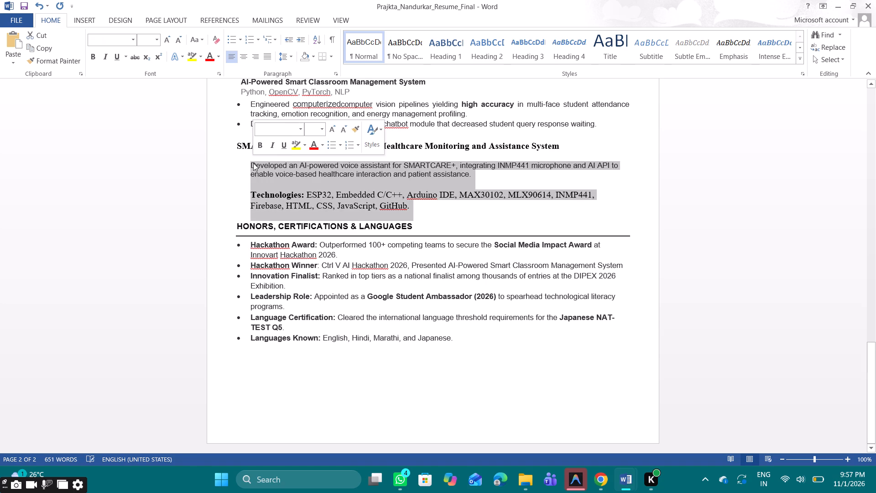
left_click_drag(280, 61, 290, 143)
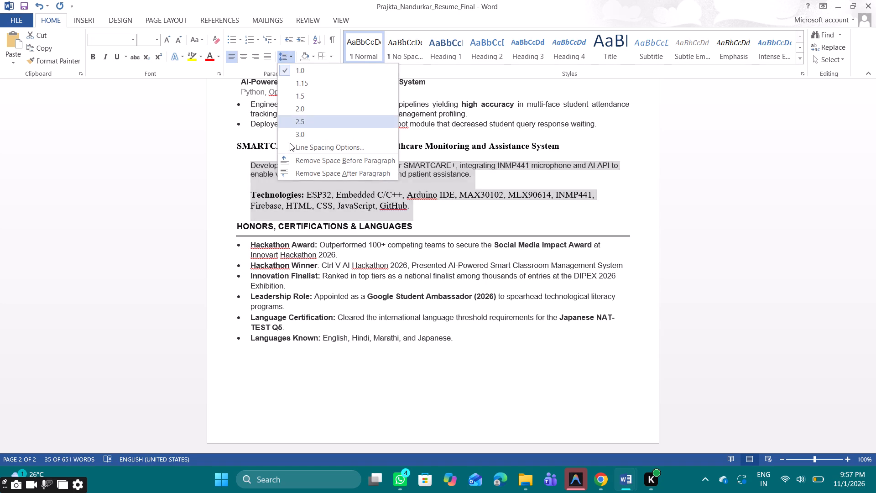
left_click_drag(290, 143, 292, 171)
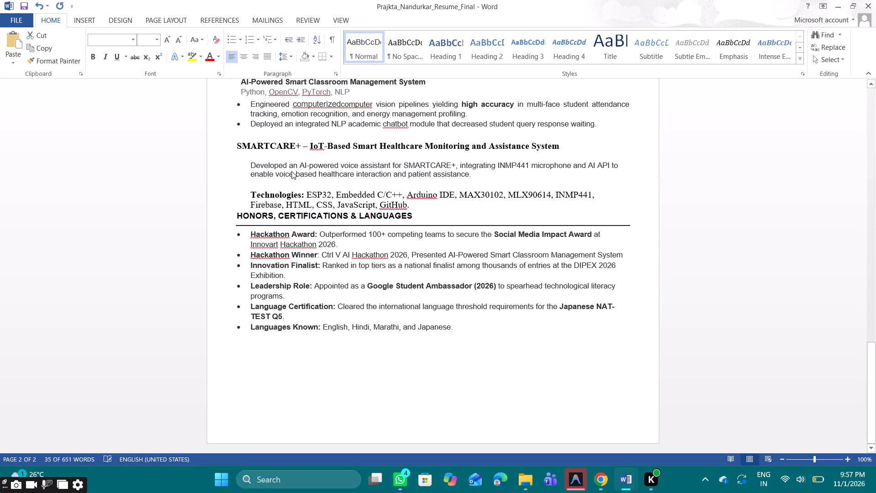
left_click(292, 171)
left_click(208, 191)
left_click(191, 226)
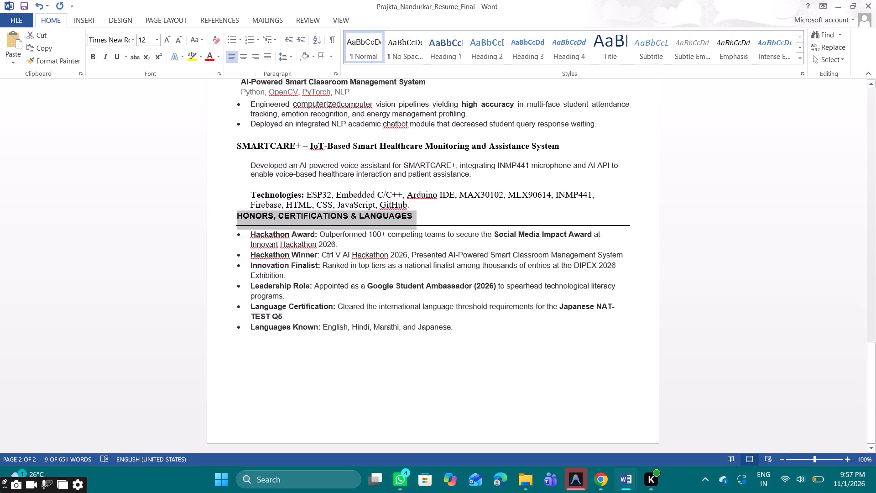
scroll(191, 226, "down", 1)
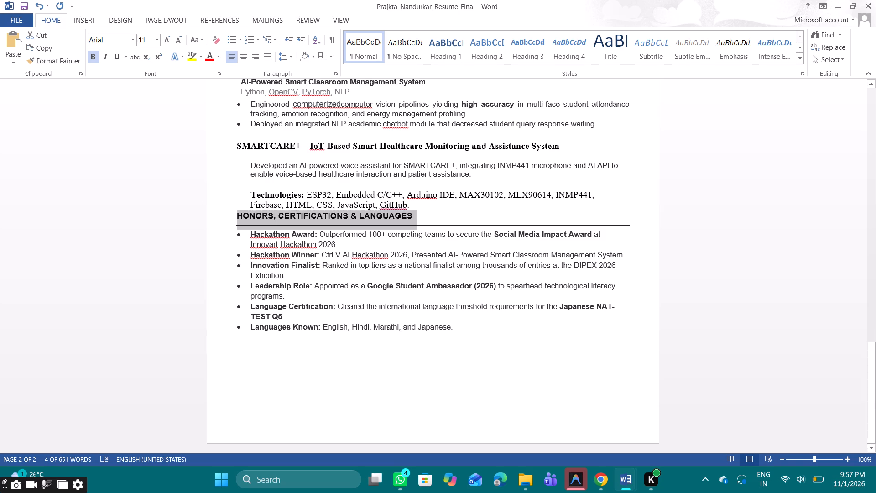
left_click(422, 184)
Delete the blank lines between the Amdoxs Technology internship entry and the Technical Projects heading.
scroll(267, 207, "down", 1)
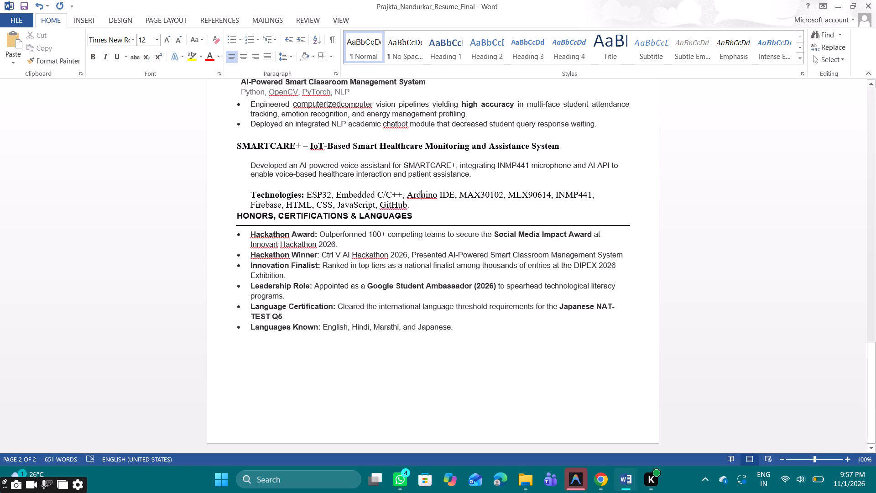
scroll(267, 207, "down", 2)
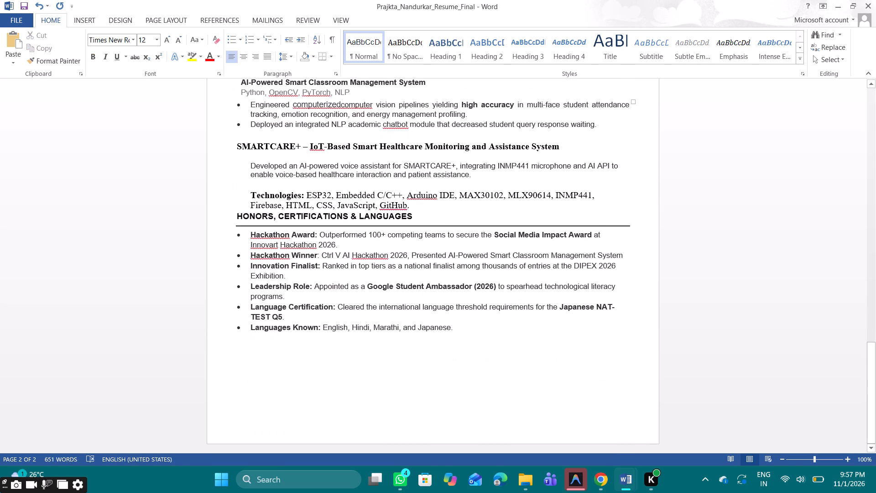
scroll(267, 207, "up", 3)
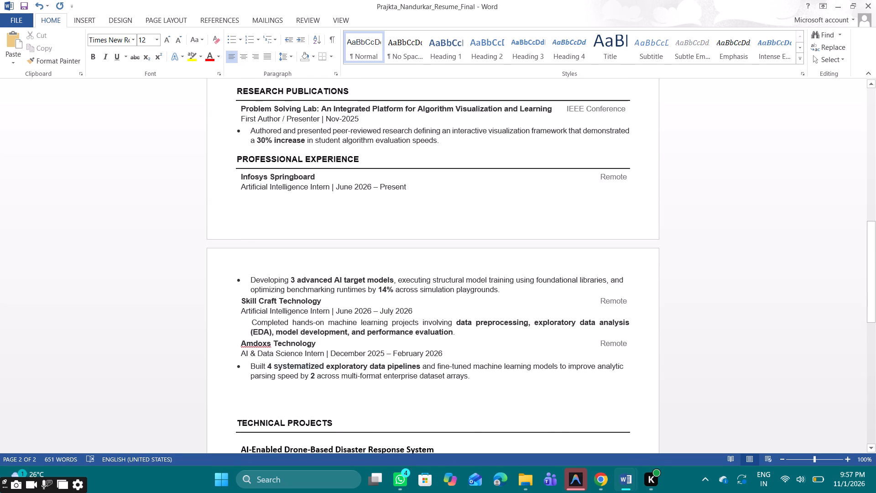
left_click(254, 248)
key("BackSpace")
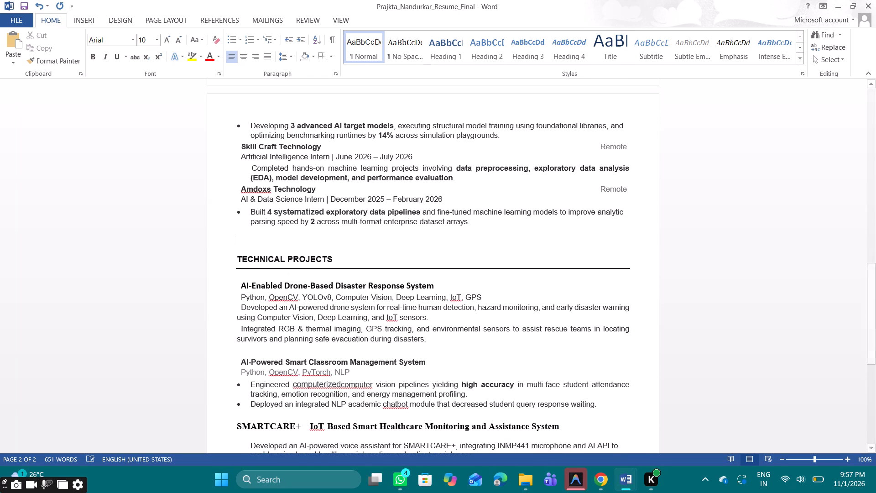
key("BackSpace")
Delete the blank line between the drone-based disaster response project and the AI-Powered Smart Classroom Management System title.
scroll(254, 248, "down", 1)
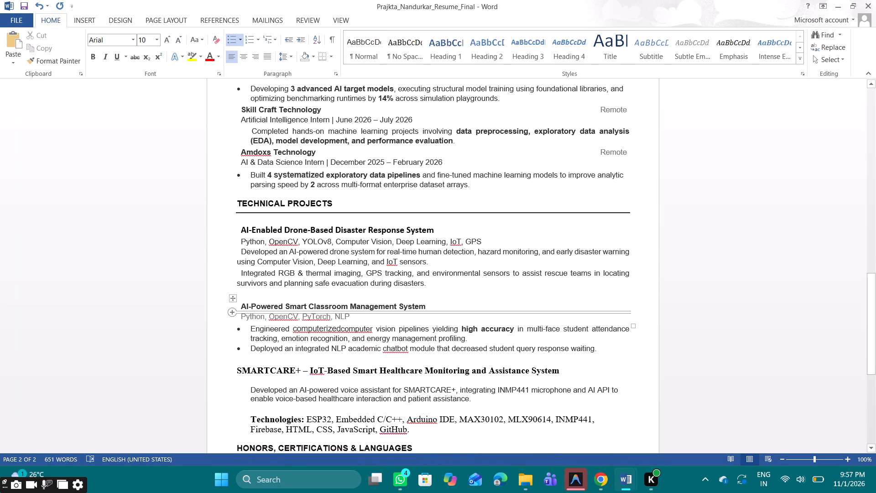
left_click(248, 294)
key("BackSpace")
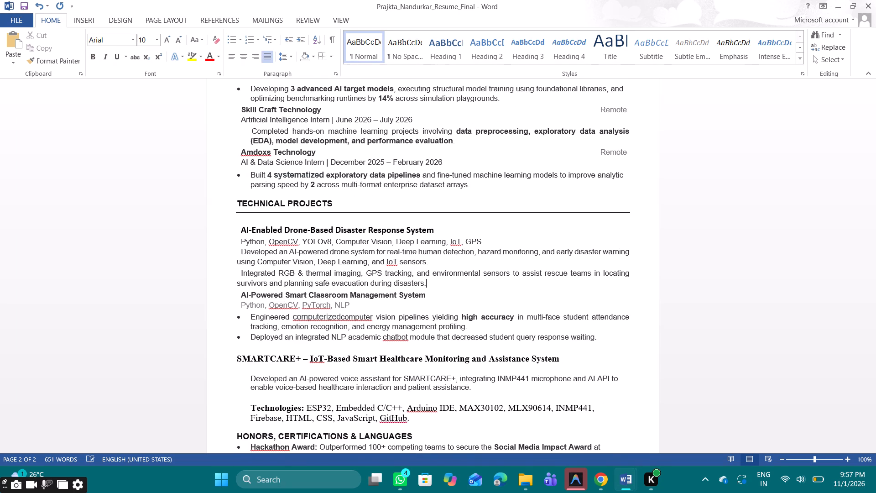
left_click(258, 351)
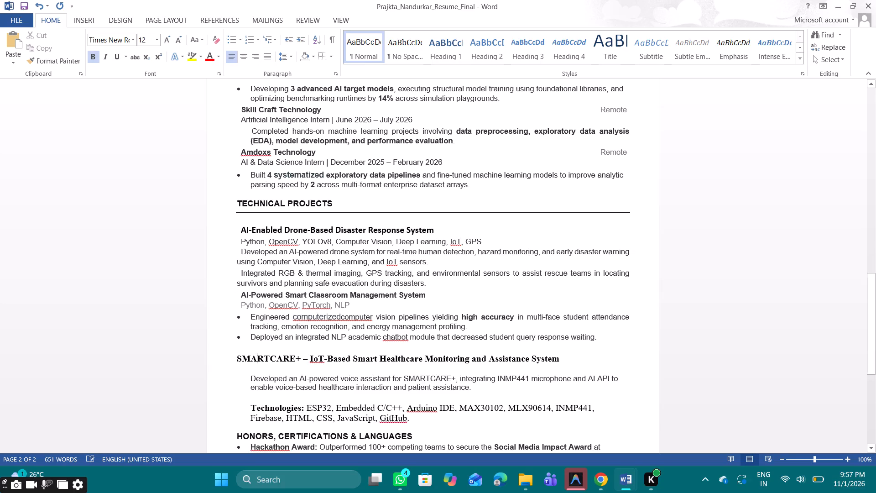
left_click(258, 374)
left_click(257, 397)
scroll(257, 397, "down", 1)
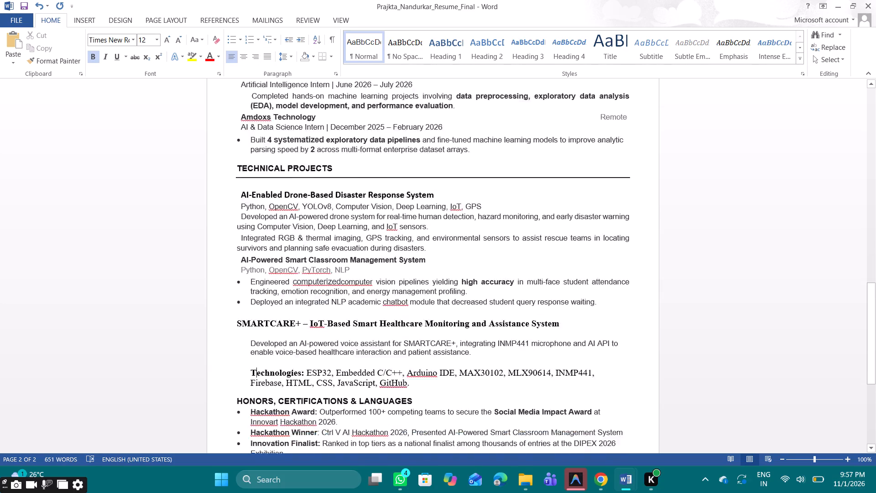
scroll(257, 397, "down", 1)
Add a space and colon after the Methodologies label in the Technical Skills table, matching the Soft Skills label.
scroll(257, 397, "up", 8)
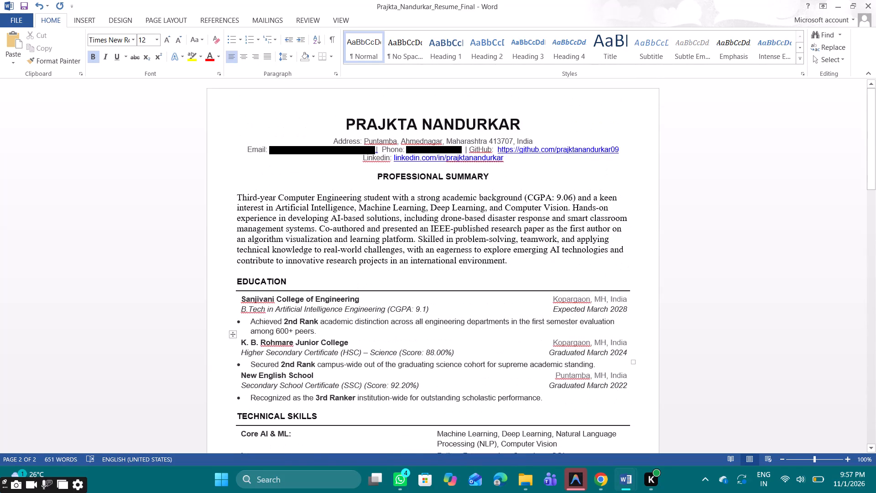
scroll(292, 312, "down", 1)
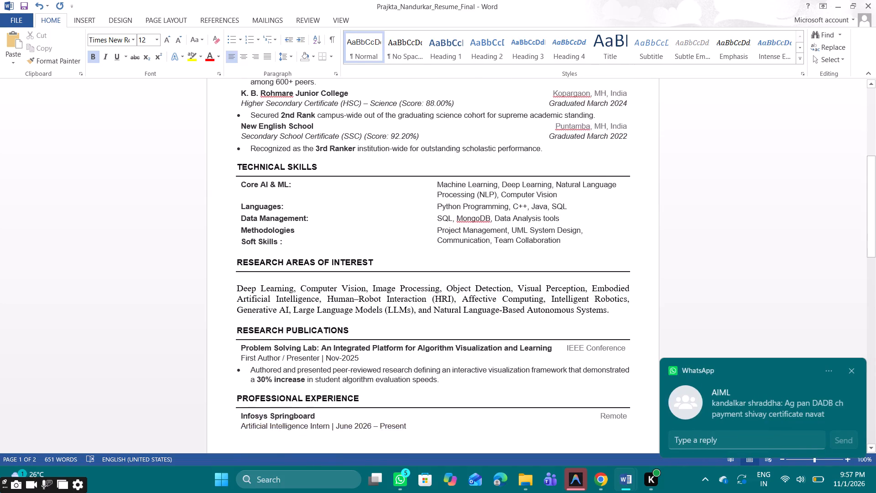
scroll(292, 312, "down", 1)
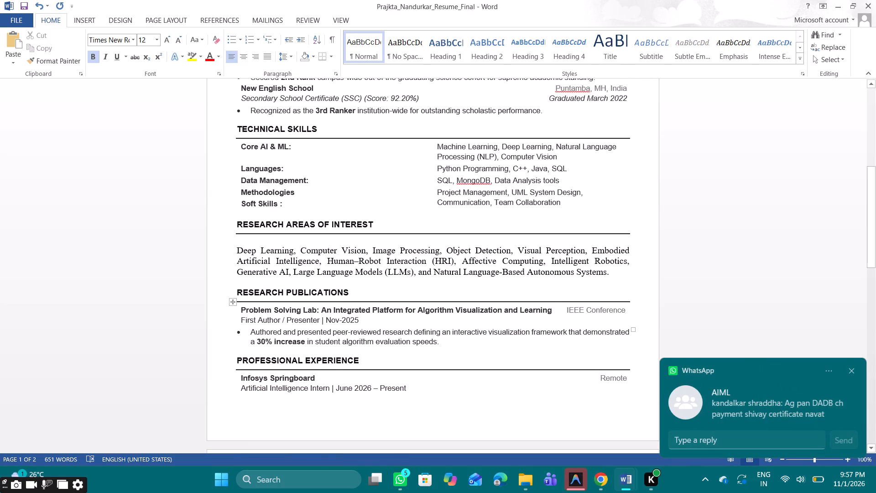
left_click(296, 206)
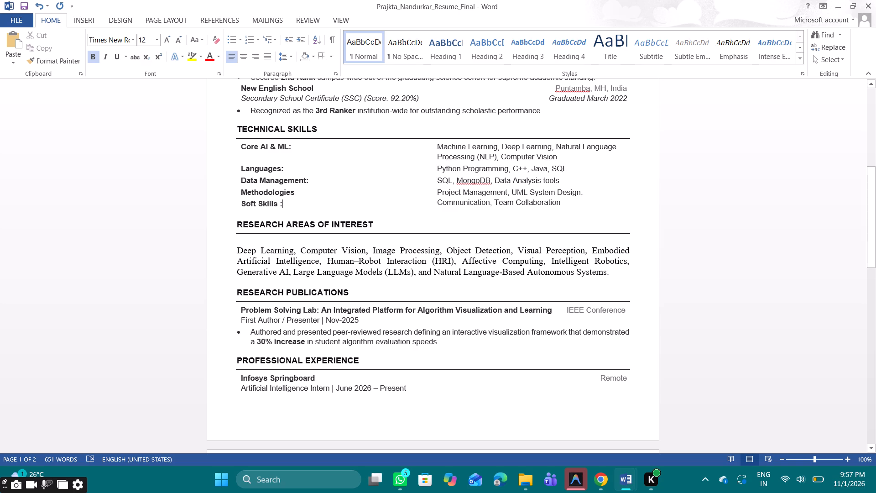
left_click(297, 194)
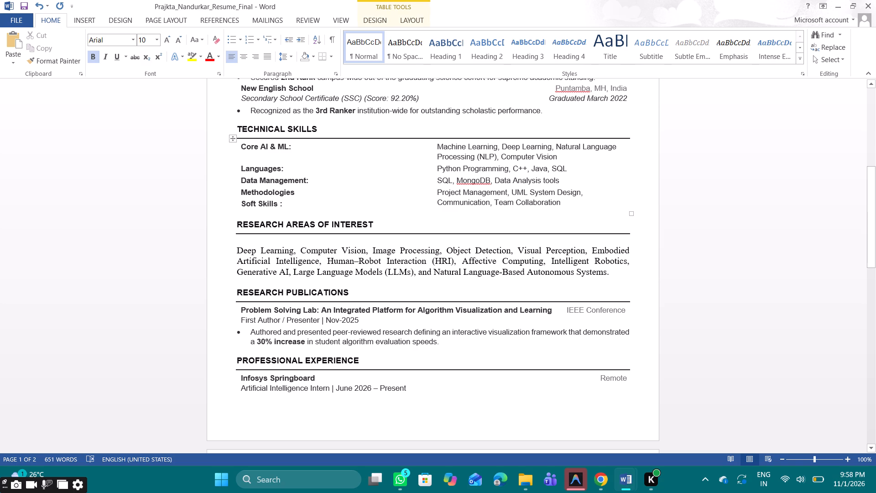
key("BackSpace")
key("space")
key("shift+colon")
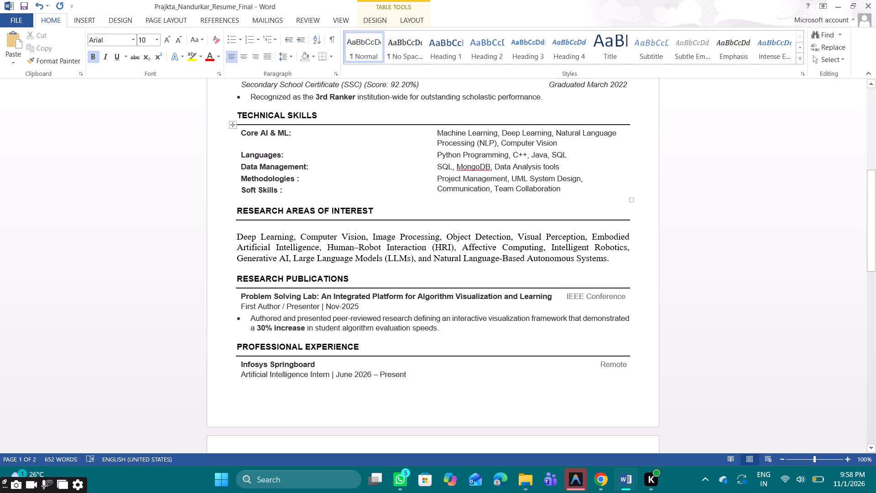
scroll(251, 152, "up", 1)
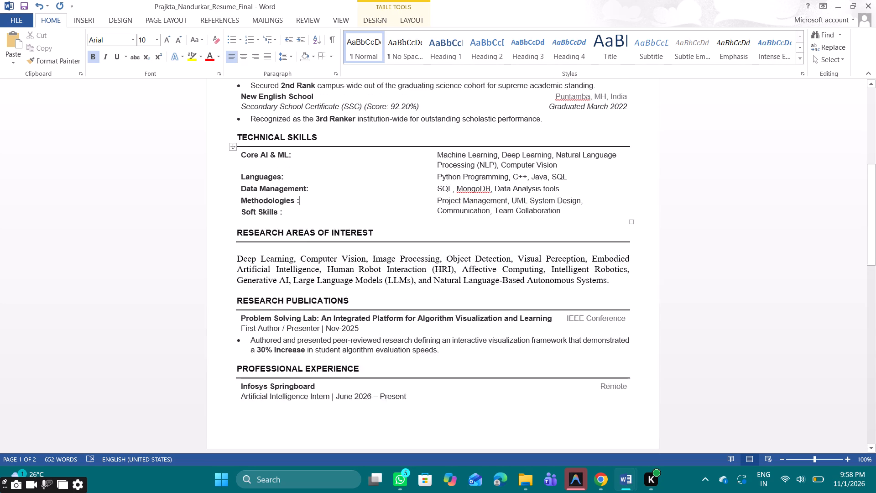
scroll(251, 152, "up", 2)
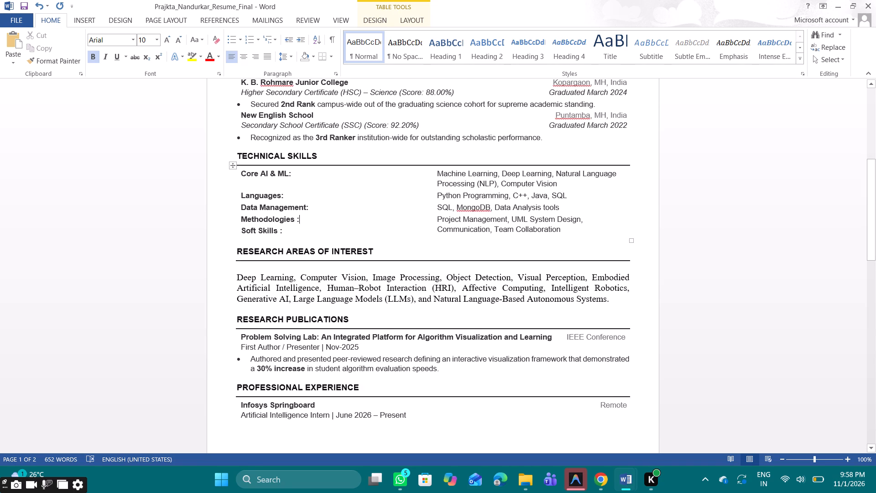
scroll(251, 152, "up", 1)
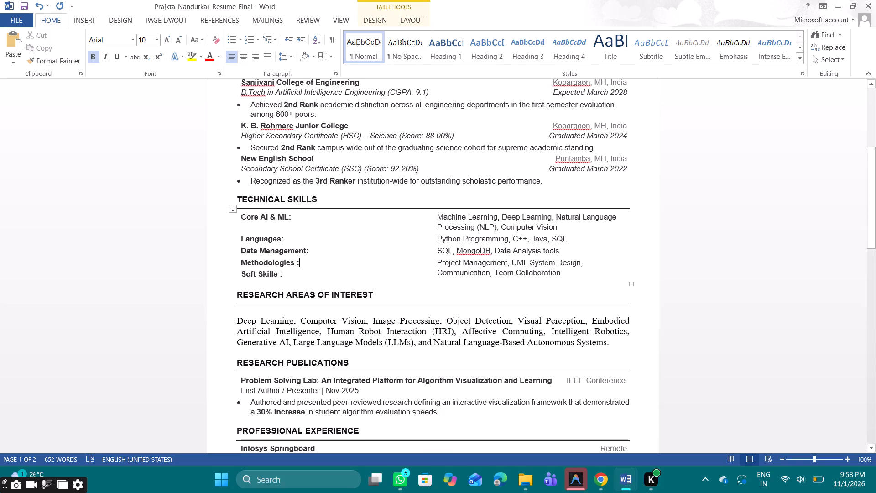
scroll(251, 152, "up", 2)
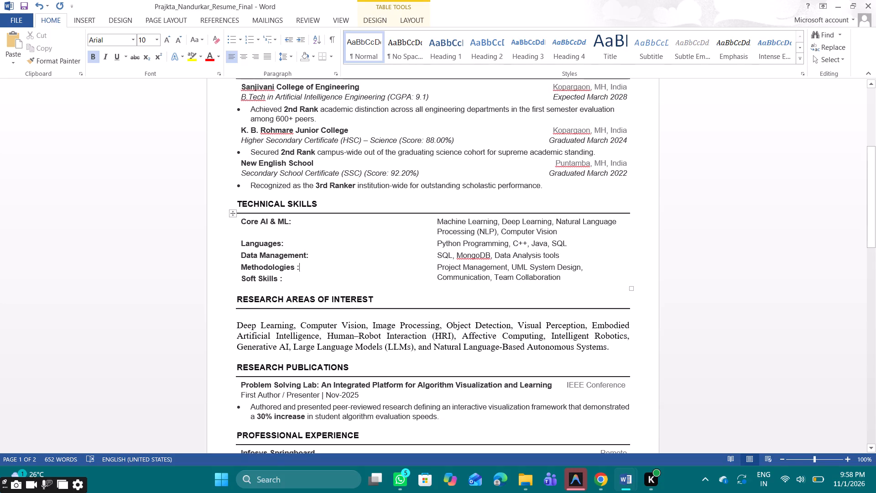
Review the whole resume from the name heading through to the honors and languages list.
scroll(251, 152, "up", 1)
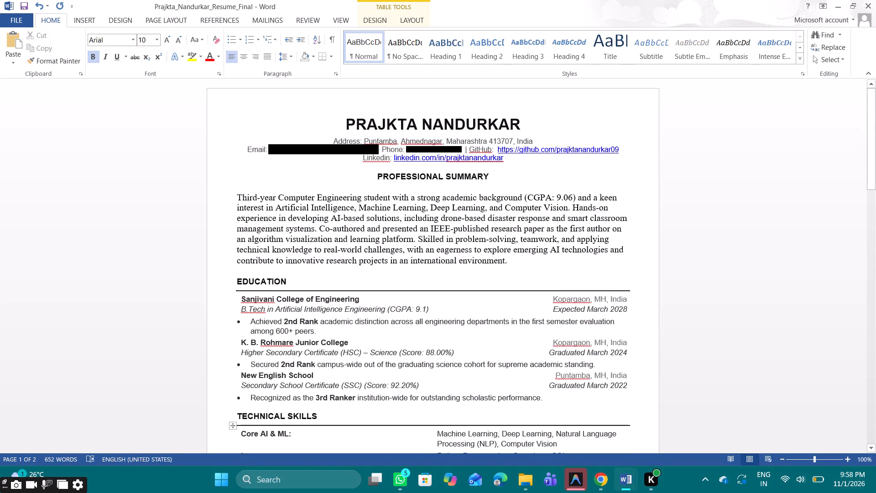
left_click_drag(346, 118, 374, 132)
left_click(374, 132)
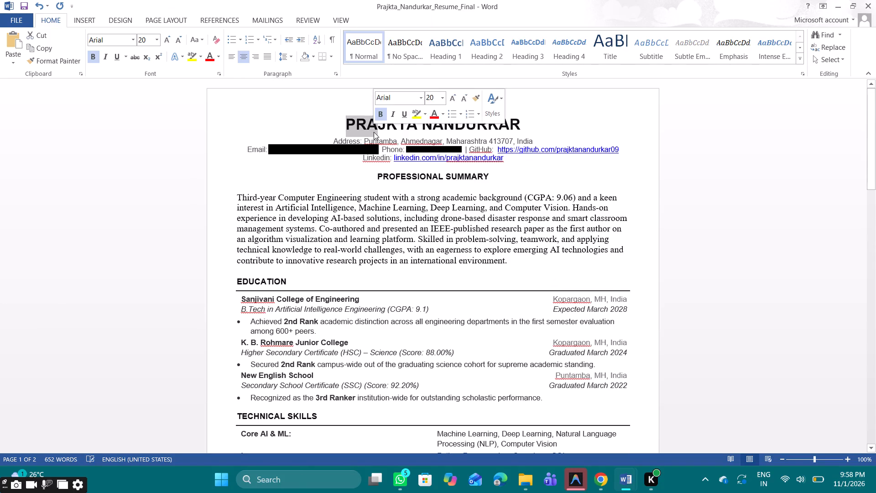
scroll(374, 132, "down", 1)
scroll(293, 278, "down", 1)
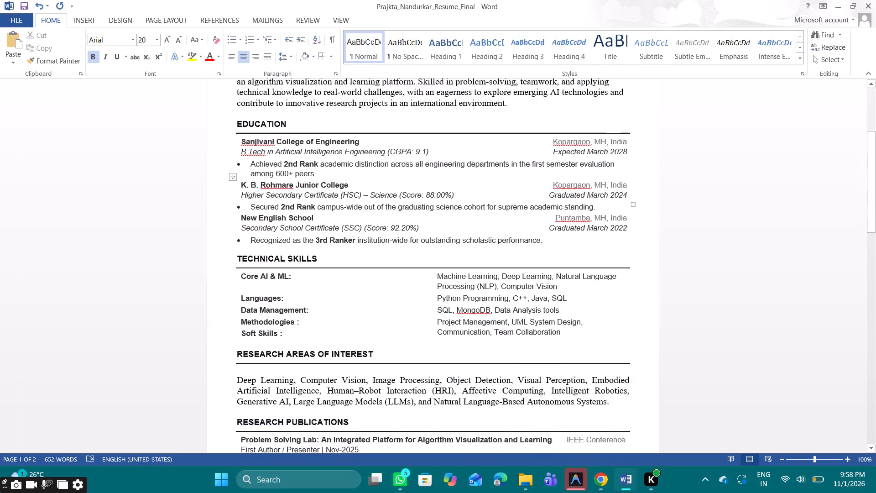
scroll(293, 278, "down", 2)
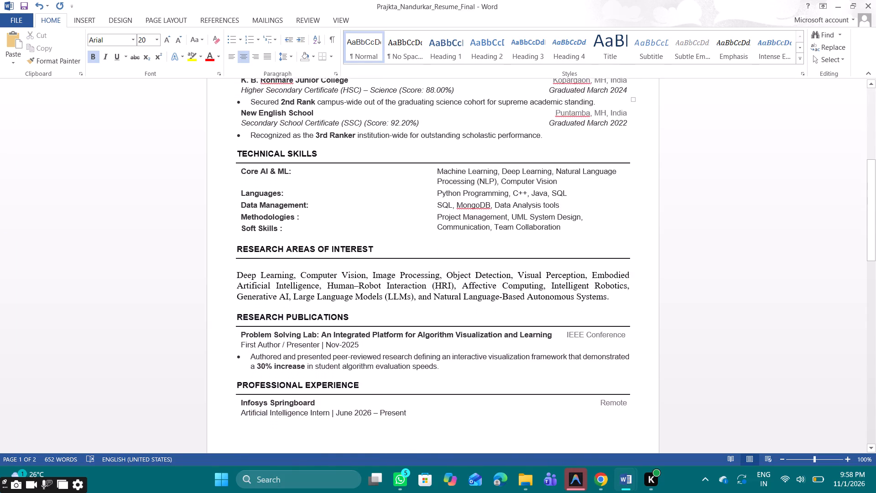
scroll(293, 278, "down", 2)
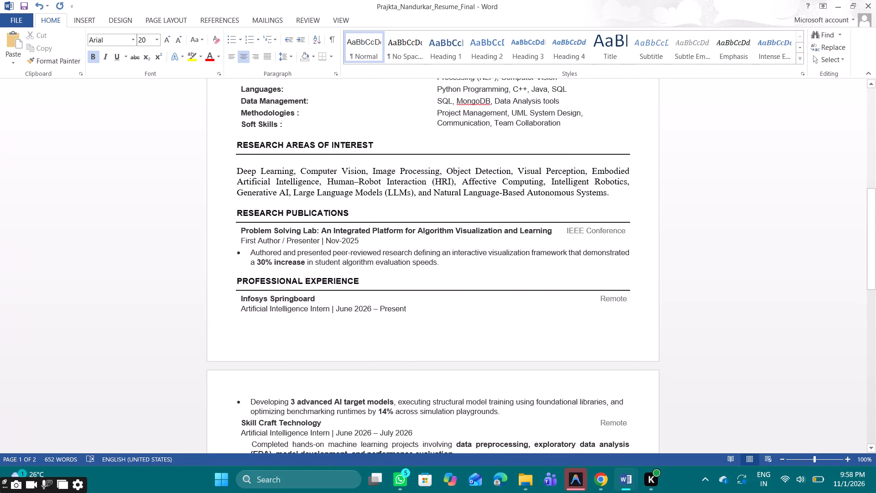
scroll(293, 278, "down", 4)
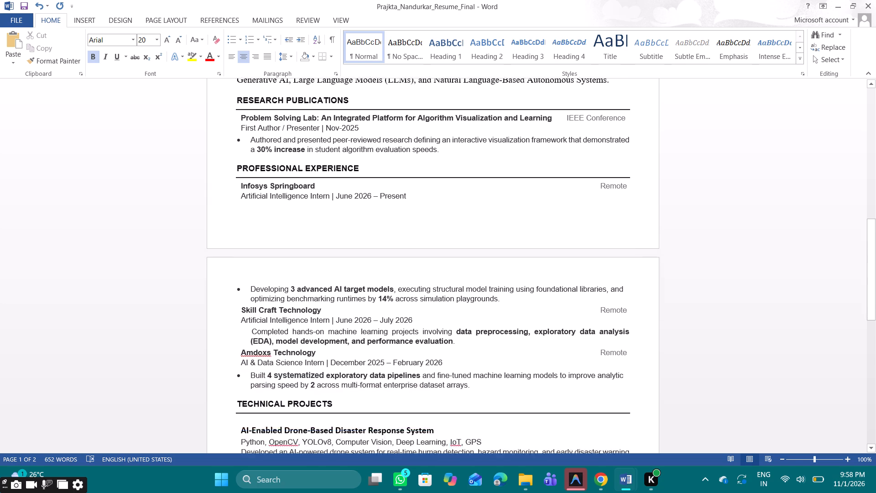
scroll(293, 278, "down", 1)
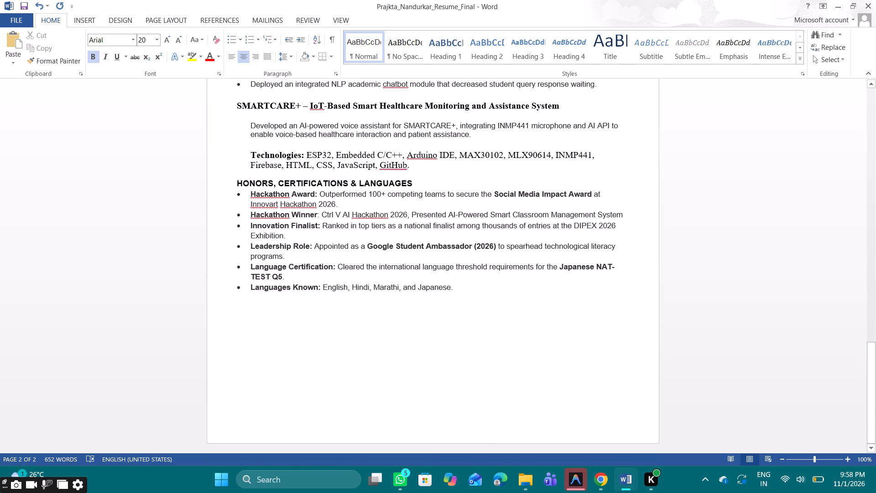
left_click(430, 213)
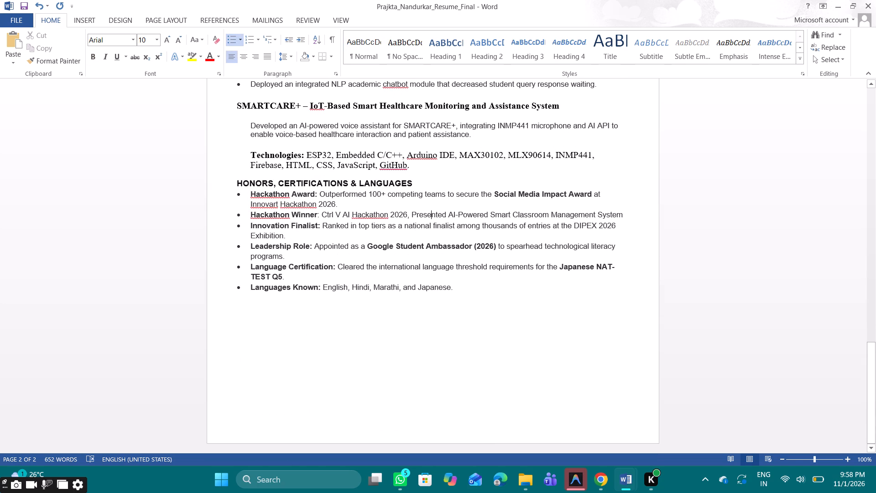
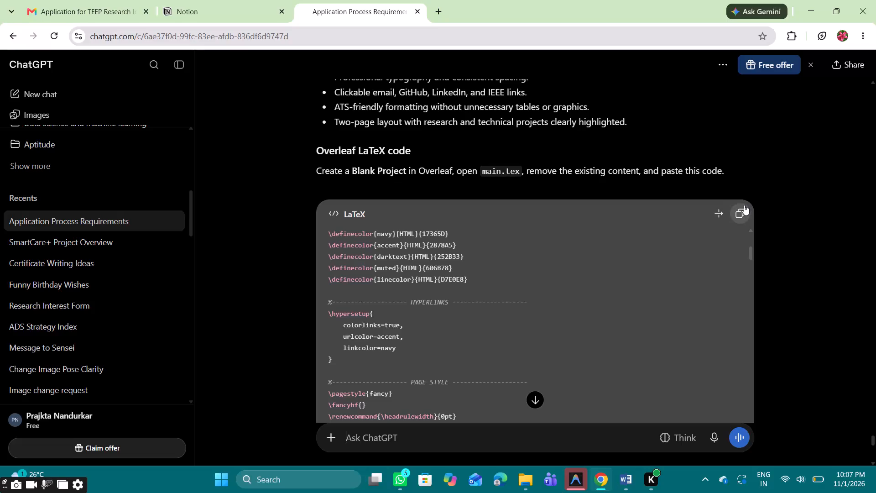
left_click(744, 205)
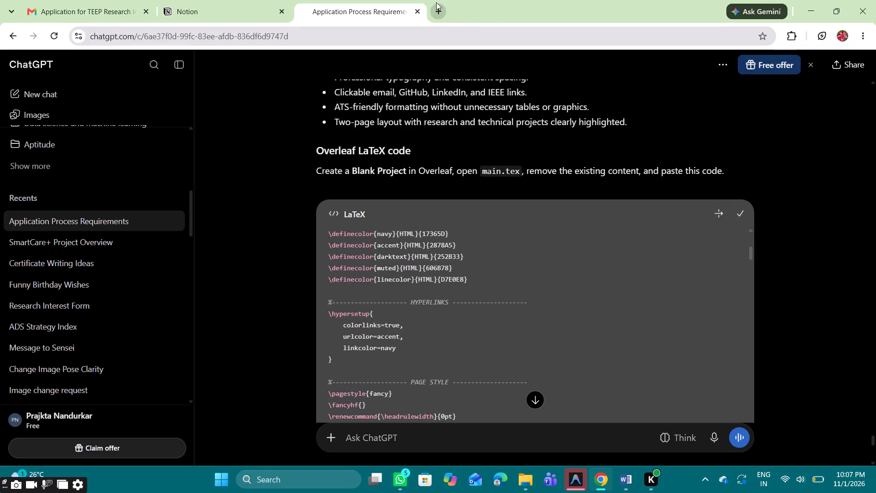
Open Overleaf in a new browser tab and create a blank project named CCU_RESUME.
left_click(436, 2)
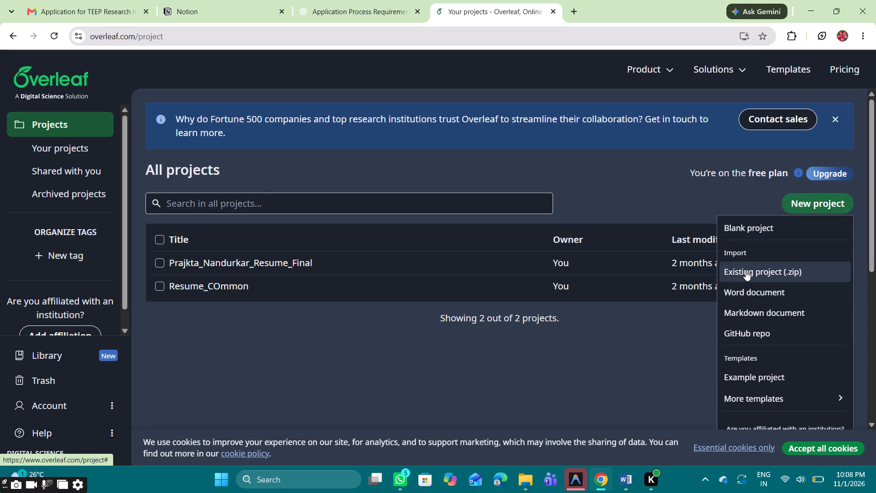
left_click_drag(746, 271, 757, 286)
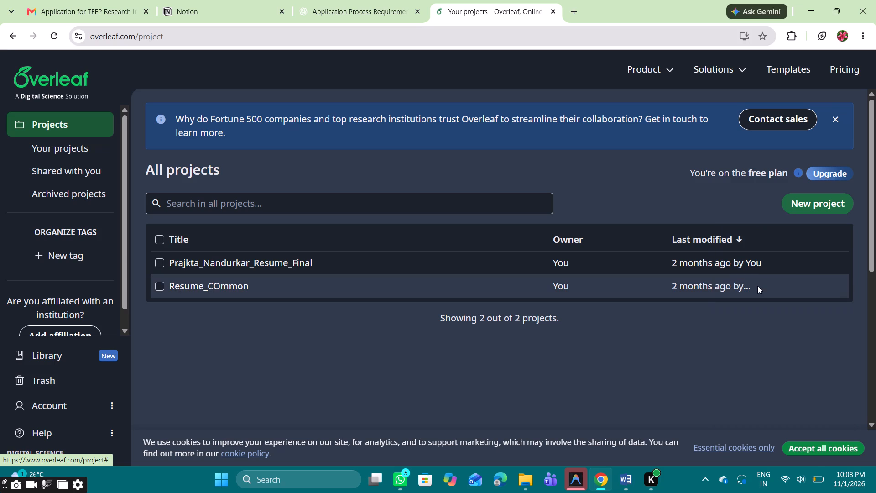
left_click(273, 316)
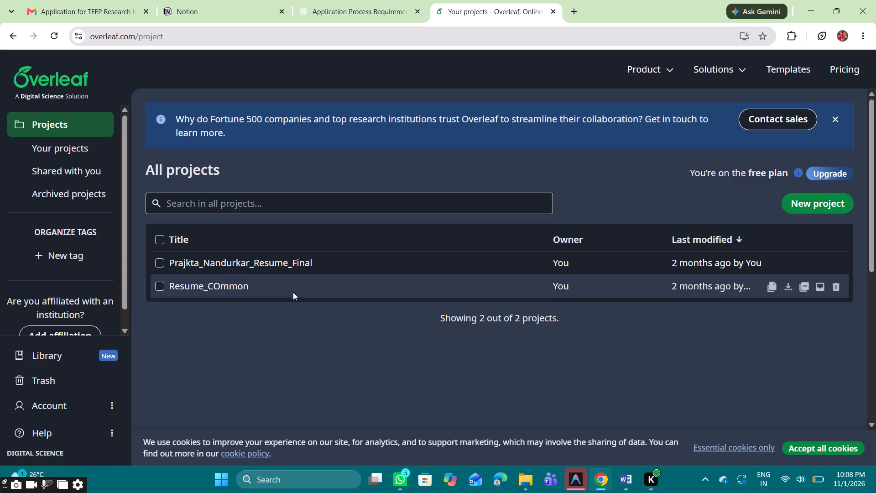
left_click(792, 204)
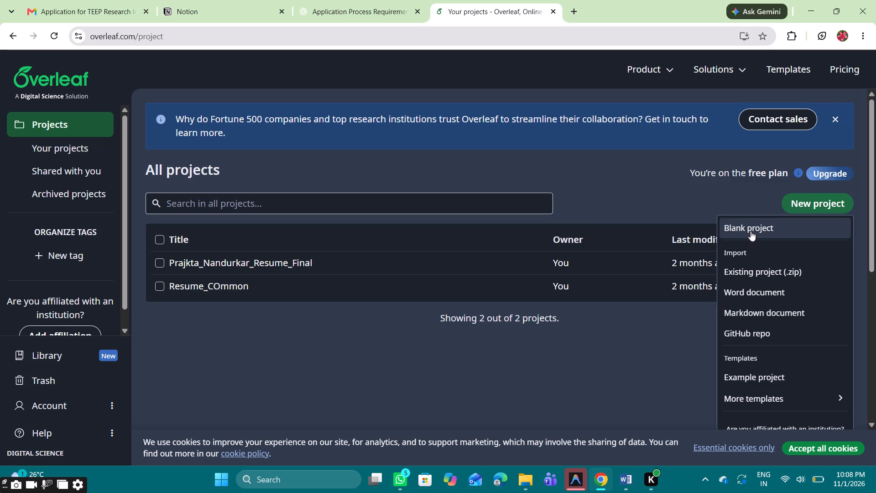
left_click(751, 231)
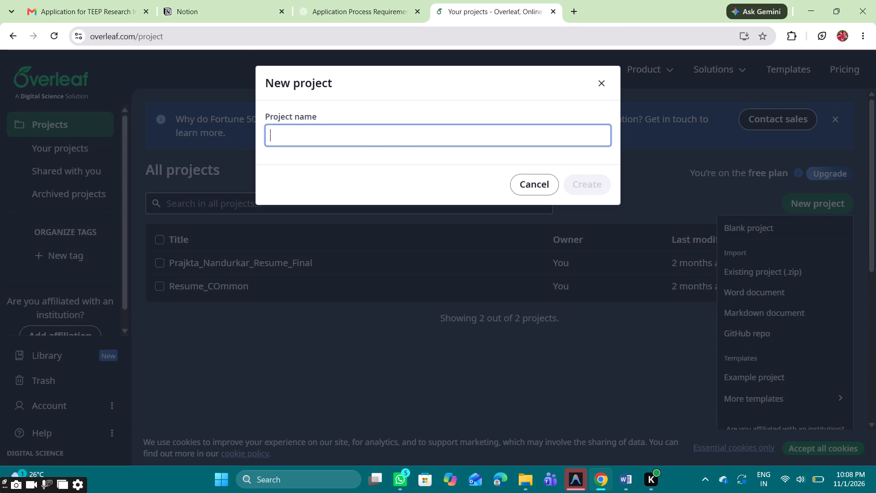
type("CCU")
key("shift+underscore")
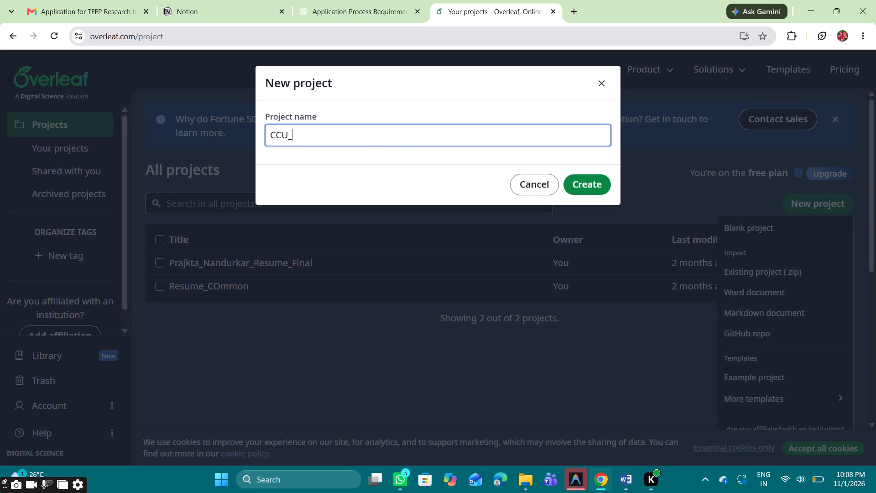
type("RESUME")
key("Return")
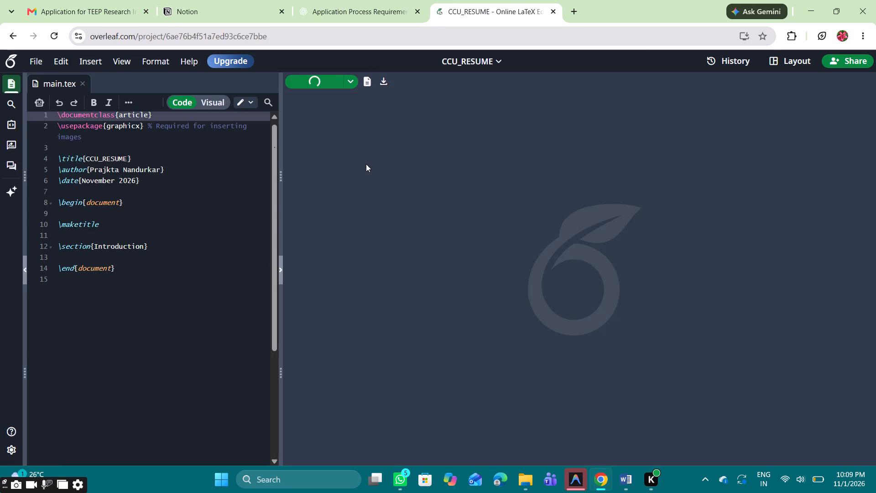
Replace the entire default content of main.tex with the copied LaTeX resume code and recompile the document.
key("ctrl+a")
key("ctrl+v")
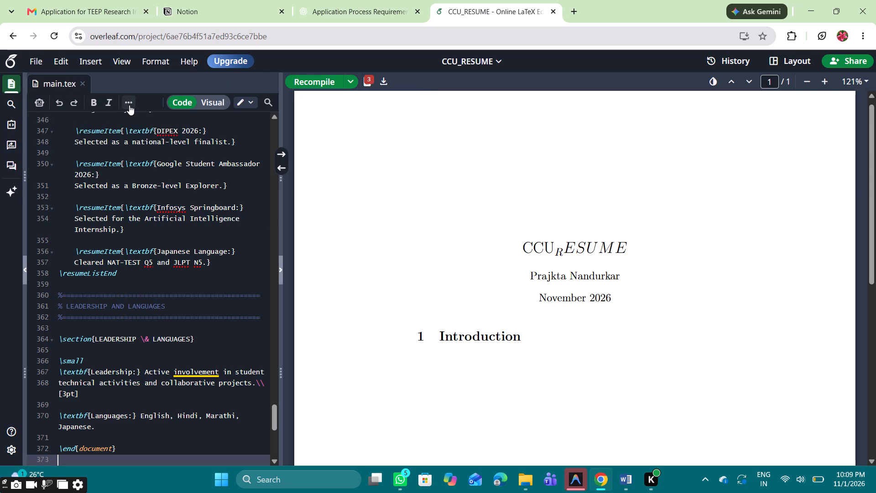
left_click(320, 79)
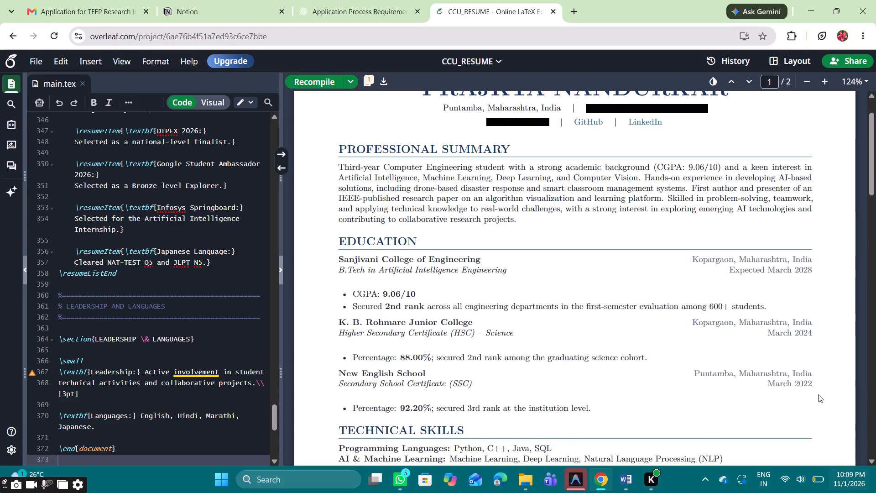
Review both pages of the compiled resume preview and widen the code editor to about half of the workspace.
scroll(792, 378, "down", 7)
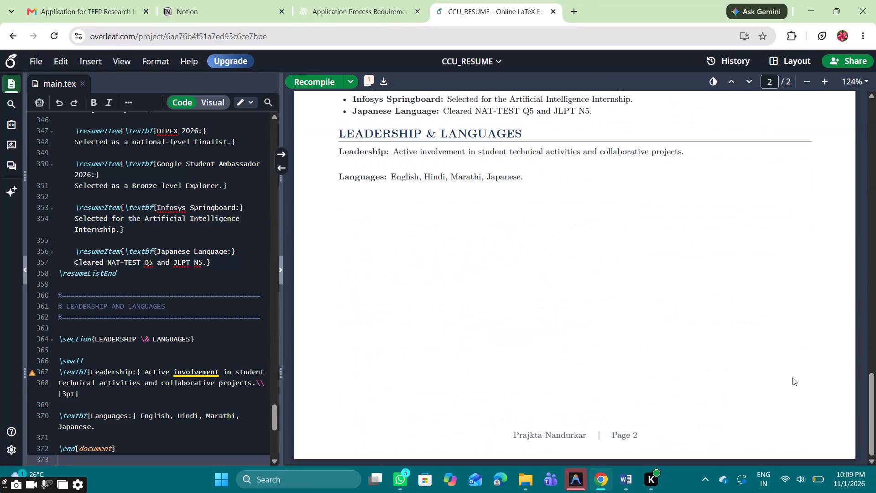
scroll(792, 378, "down", 2)
scroll(792, 378, "up", 8)
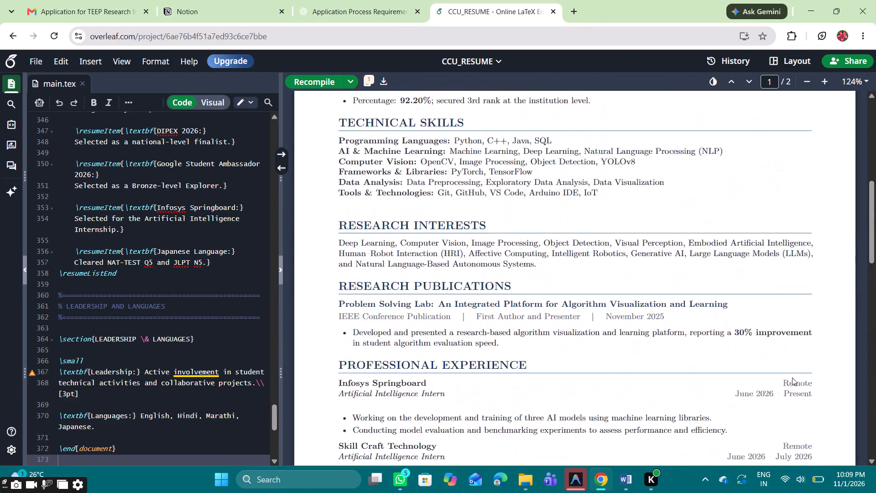
scroll(792, 378, "up", 7)
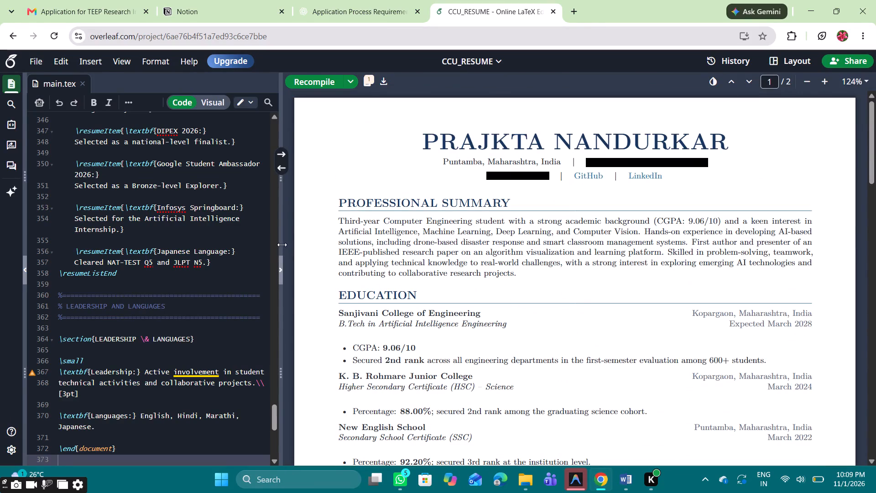
left_click_drag(282, 245, 450, 264)
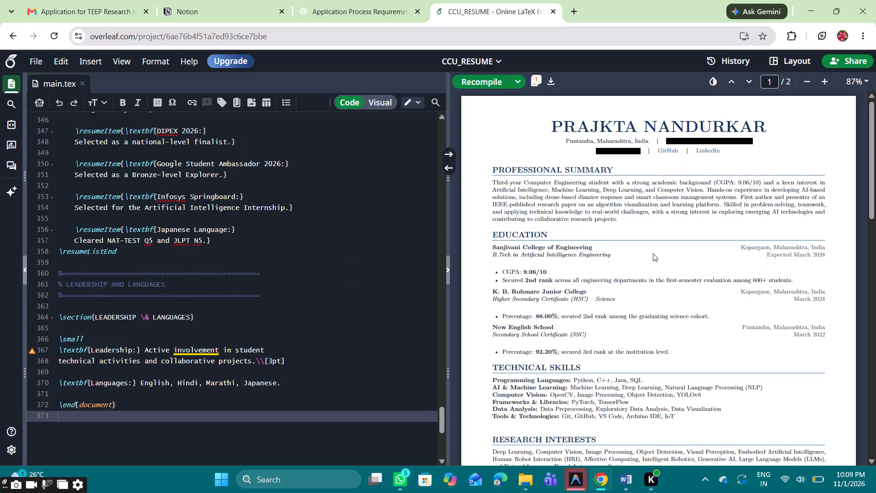
scroll(653, 253, "up", 1)
scroll(653, 253, "down", 1)
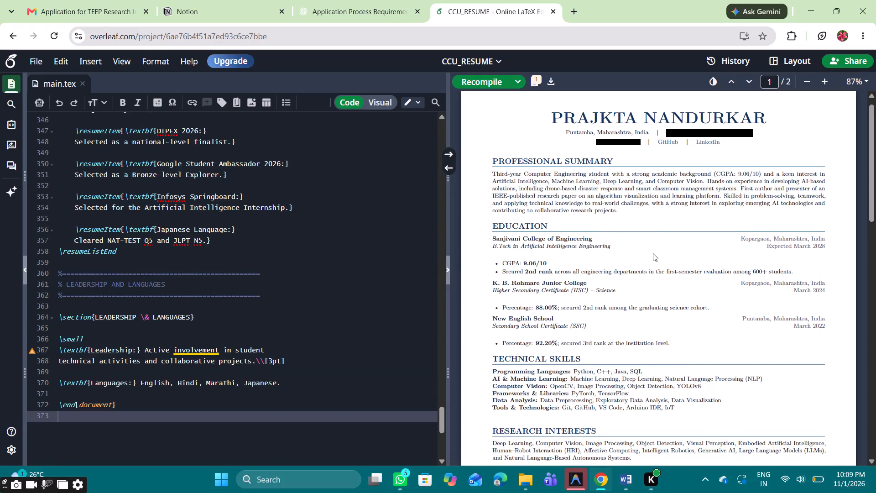
scroll(653, 253, "down", 2)
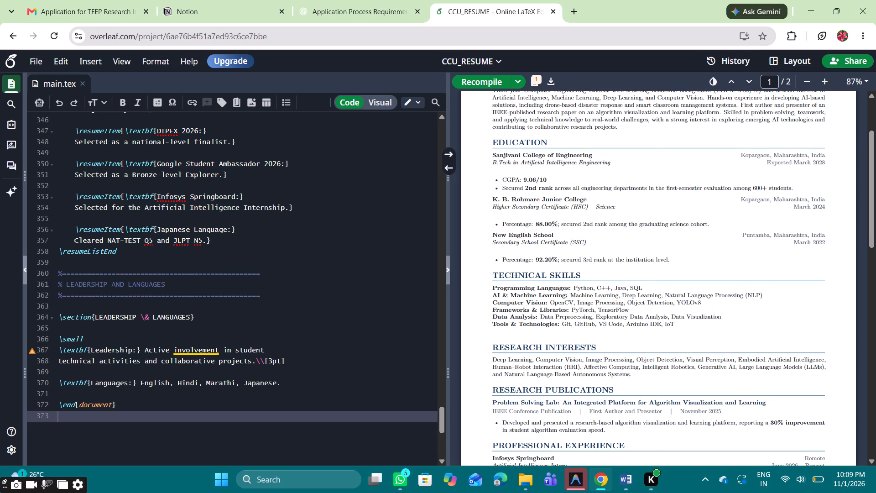
scroll(563, 209, "down", 1)
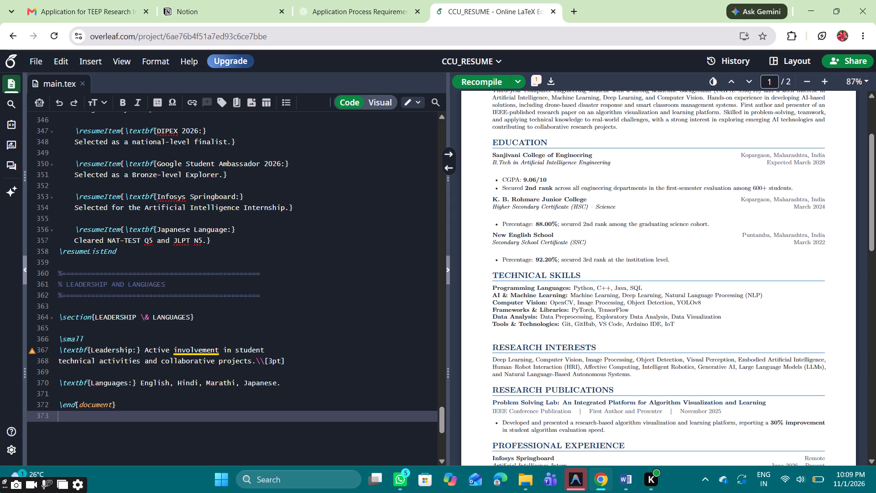
scroll(563, 209, "down", 1)
scroll(536, 294, "down", 3)
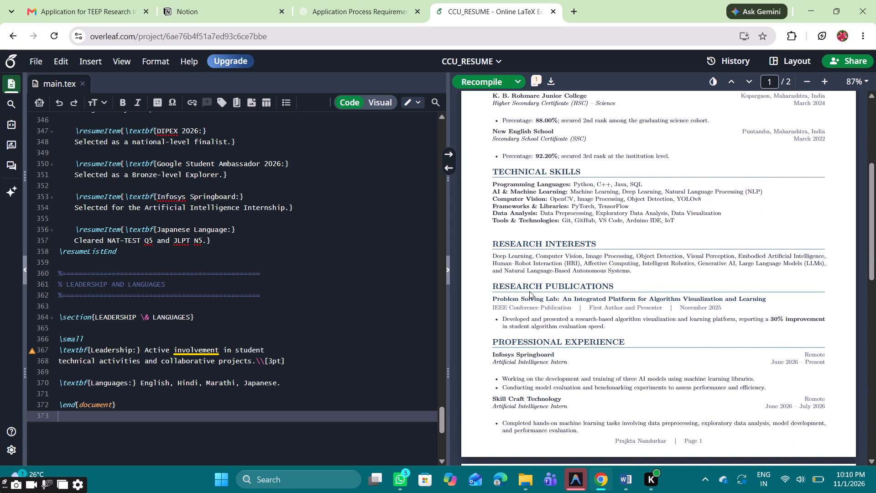
scroll(529, 291, "down", 6)
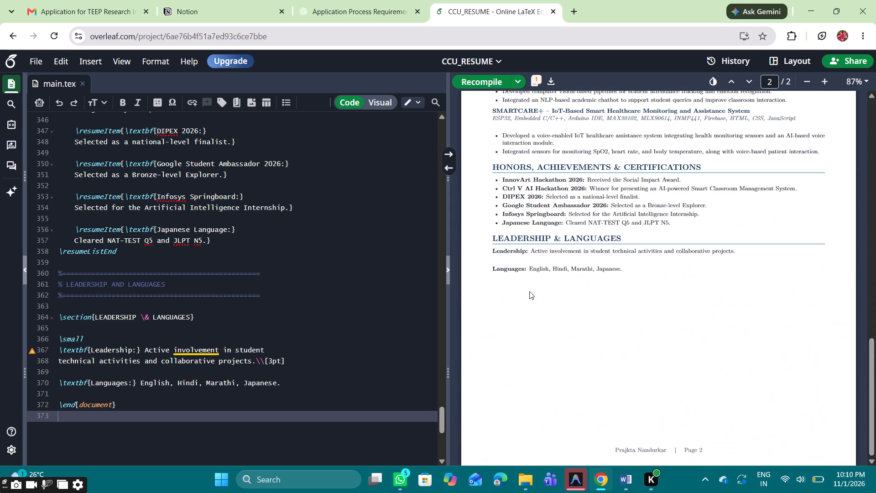
scroll(529, 291, "up", 1)
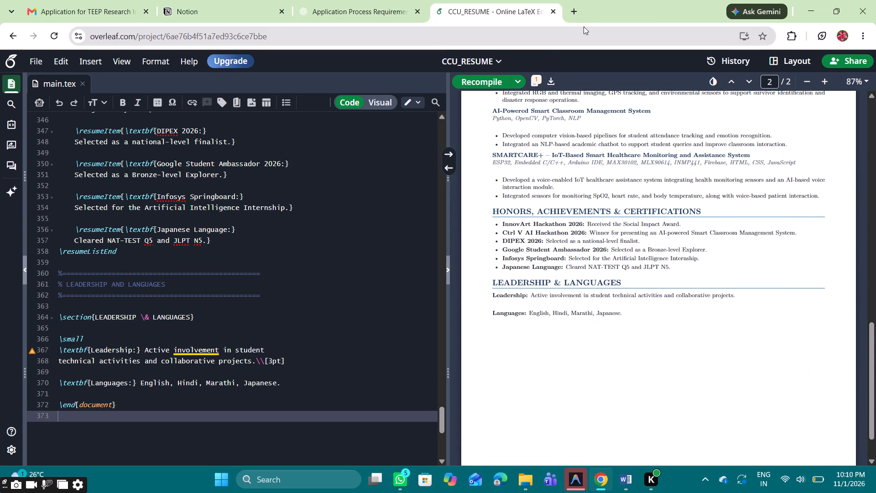
Search the web for "clude" in a new browser tab, and return to the Overleaf project.
left_click(574, 14)
type("clude")
key("Return")
left_click(501, 0)
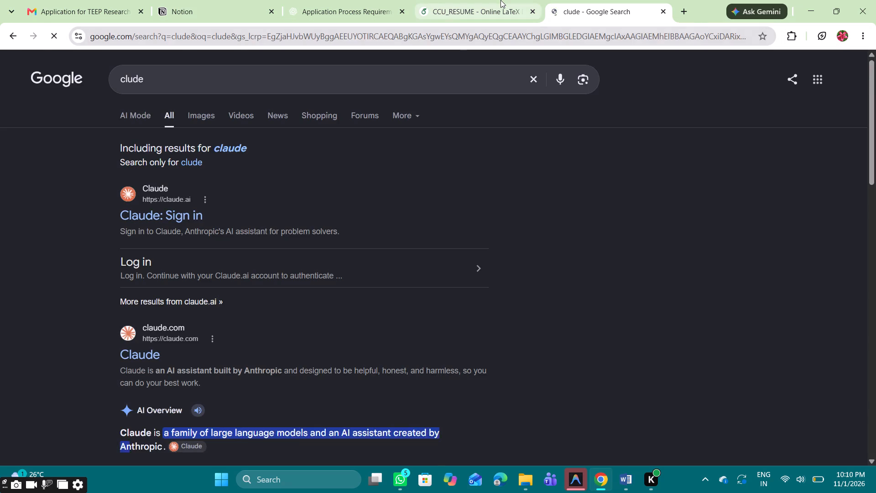
Delete the Leadership description about student technical activities and collaborative projects from main.tex, keeping the label and the final period.
scroll(583, 215, "up", 1)
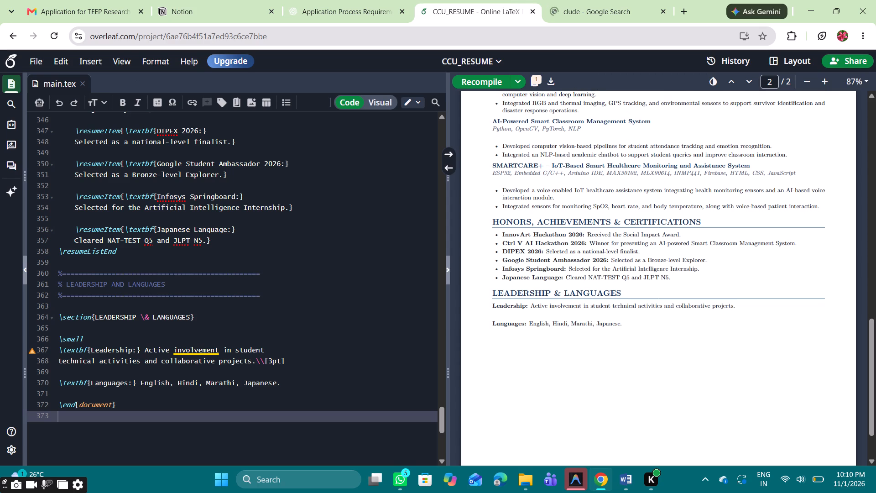
scroll(356, 252, "down", 4)
scroll(332, 248, "up", 1)
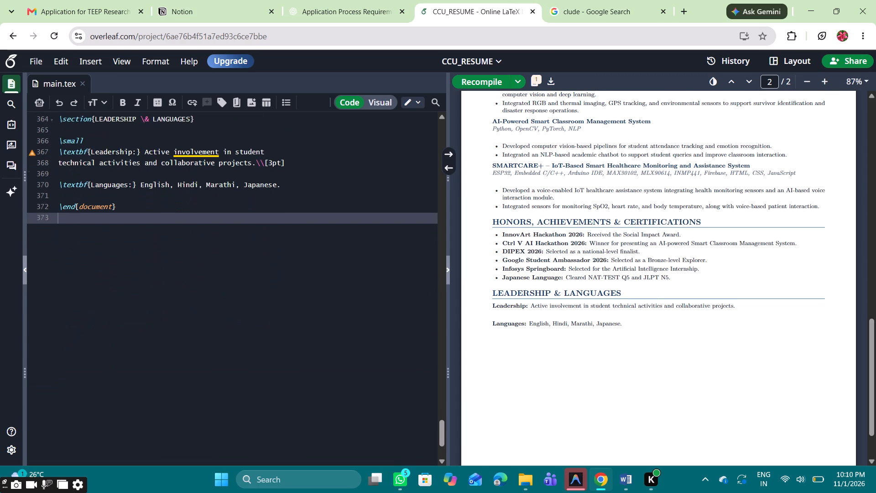
scroll(332, 248, "up", 1)
scroll(256, 259, "up", 1)
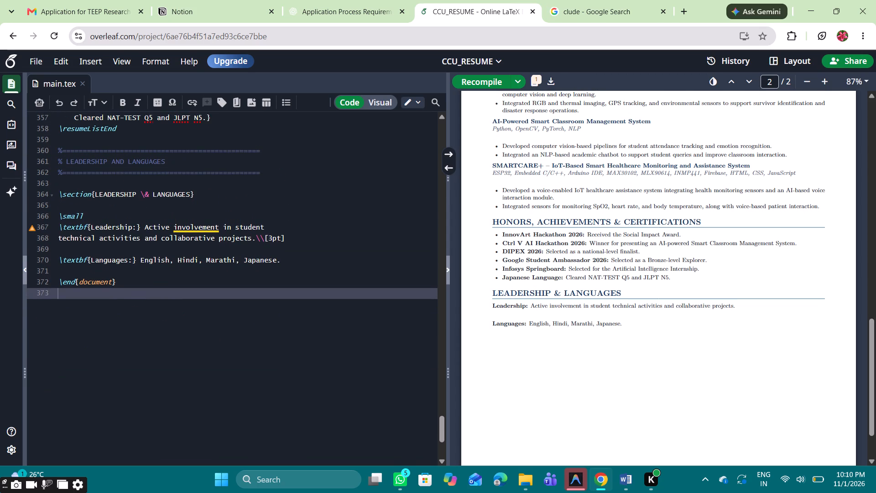
left_click_drag(250, 239, 191, 237)
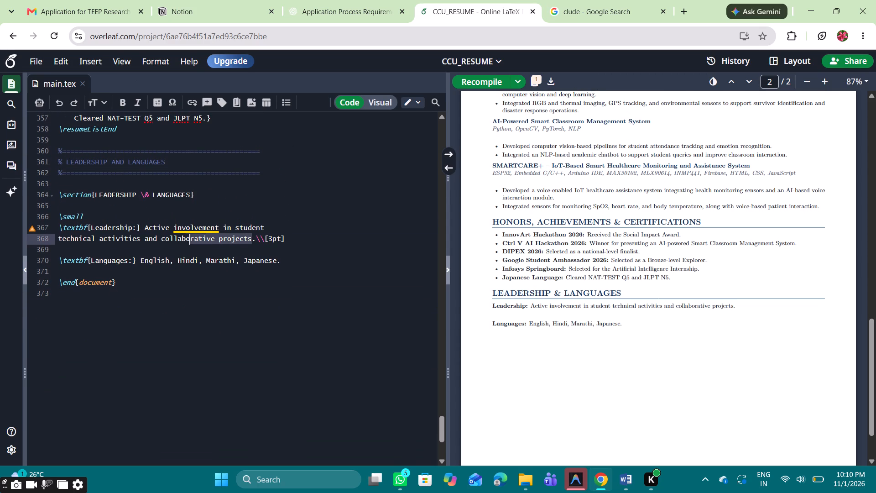
left_click_drag(191, 237, 106, 241)
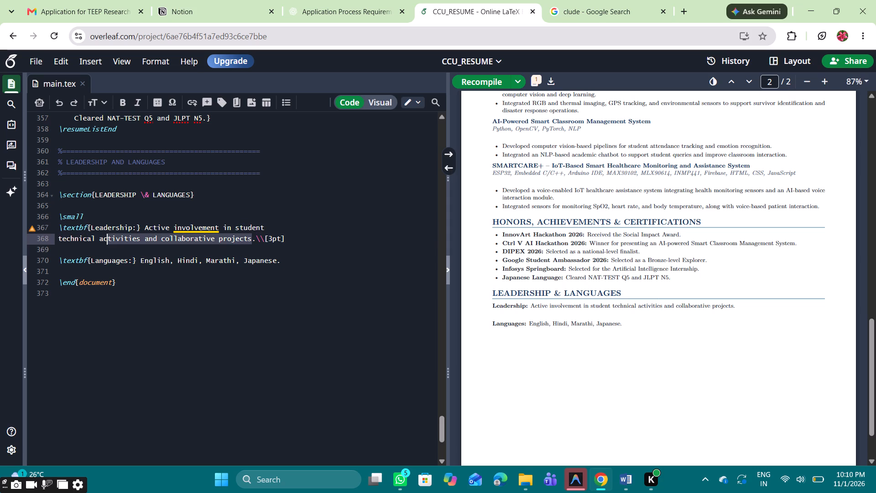
left_click_drag(106, 241, 146, 239)
left_click_drag(146, 239, 145, 226)
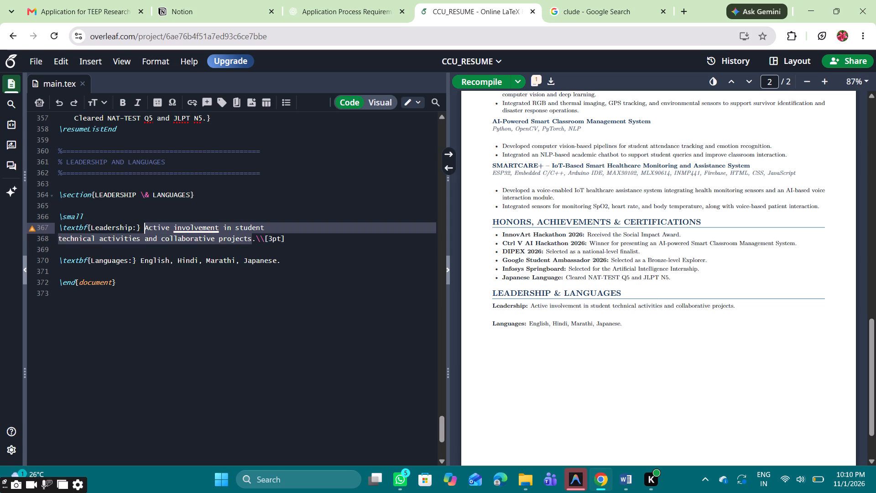
left_click_drag(145, 226, 145, 226)
key("BackSpace")
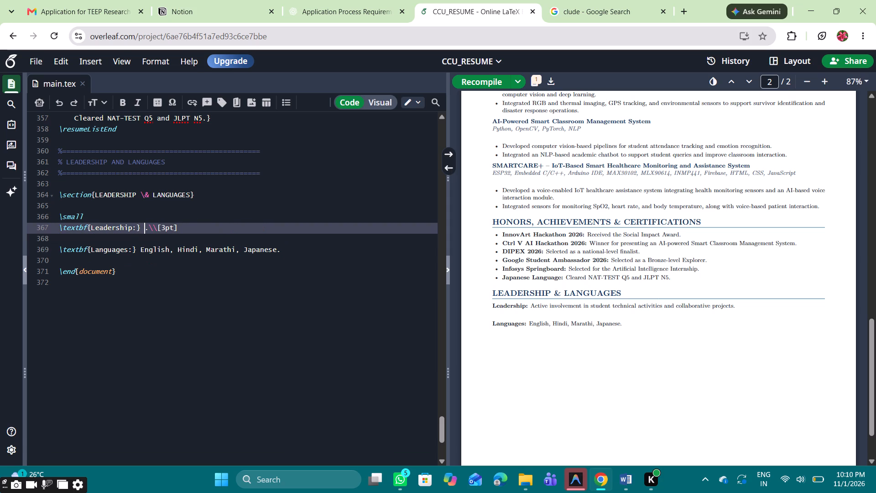
Enter "Joint Secretary Of Association of computer engineerign students" as the Leadership description.
type("JOint")
key("space")
key("BackSpace")
key("BackSpace")
key("BackSpace")
key("BackSpace")
key("BackSpace")
type("oi")
type("nt")
key("space")
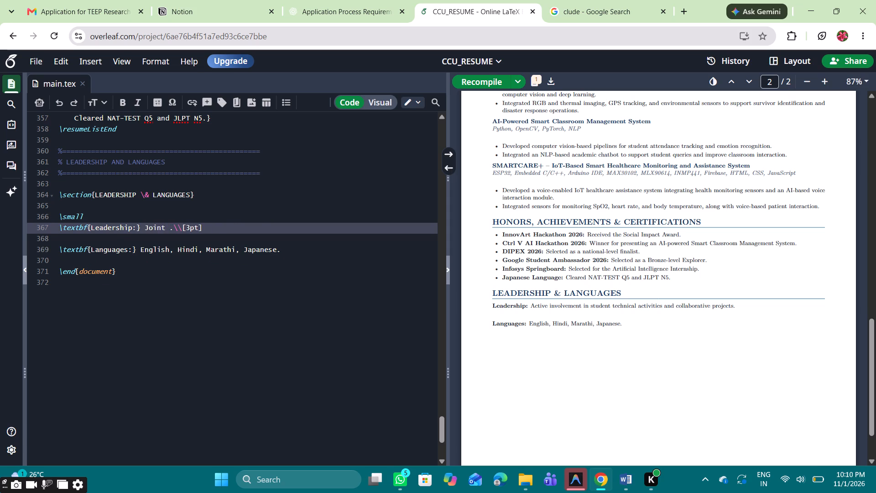
type("Secreta")
type("ry")
key("space")
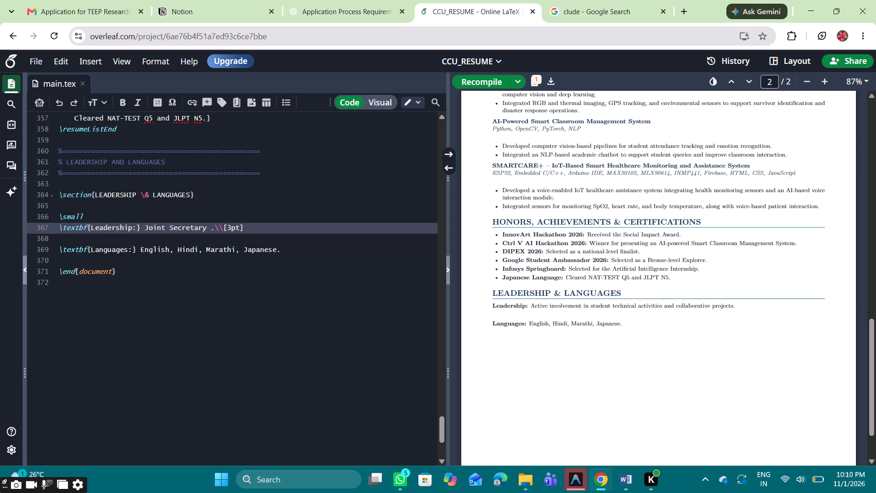
type("Of Assoco")
key("BackSpace")
type("iation of computer engineerign st")
type("udents")
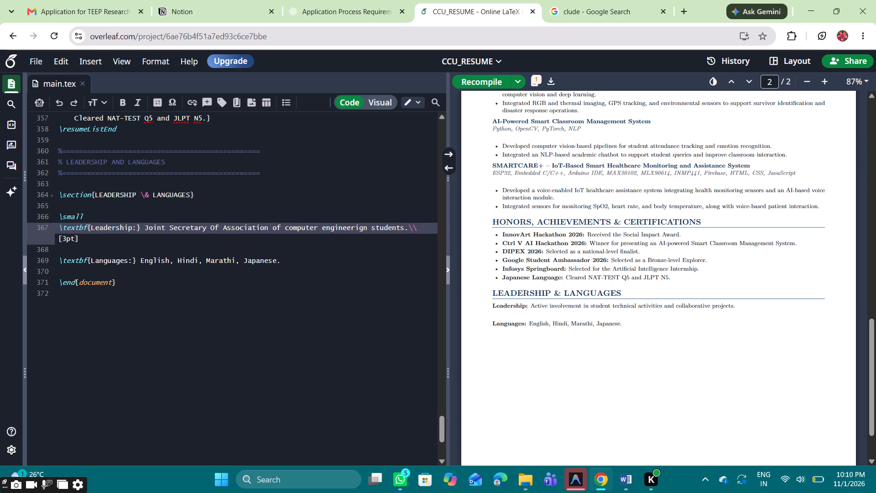
Add a second Leadership line reading "Joint Secretary of Japanese Language Kaizen Club At SCOEK" before the final period.
scroll(162, 257, "down", 1)
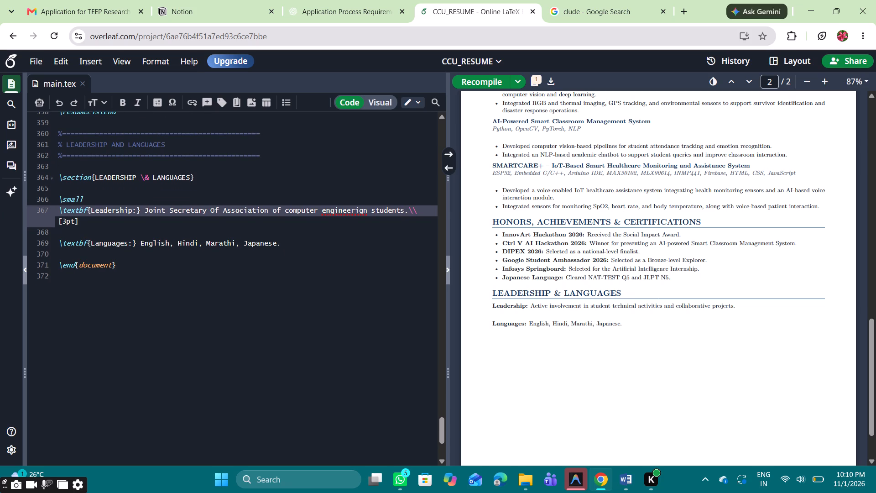
key("space")
key("shift+Return")
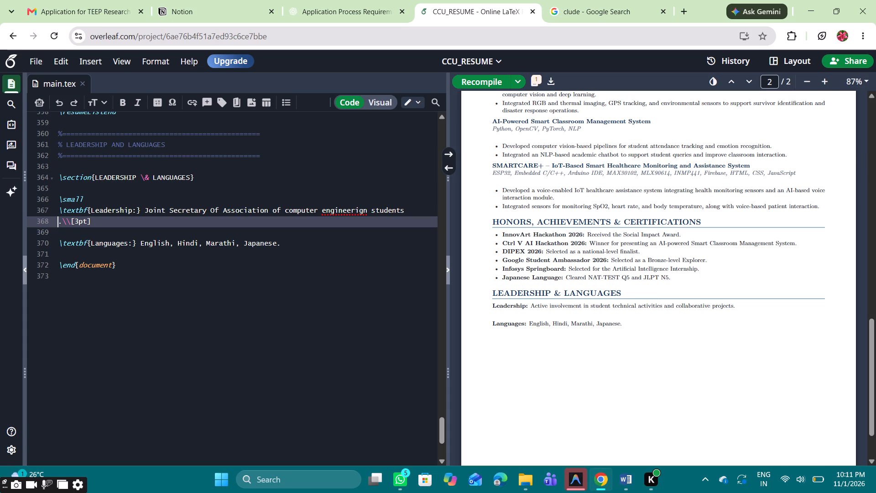
type("Joint Secretary of a")
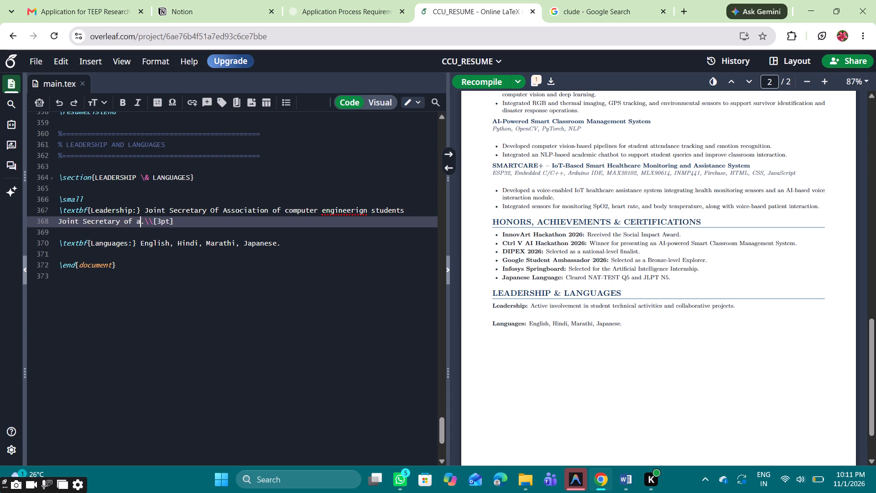
key("BackSpace")
key("BackSpace")
key("space")
type("Kais")
key("BackSpace")
key("BackSpace")
key("BackSpace")
key("BackSpace")
type("Japanese Language Kaizen Club A")
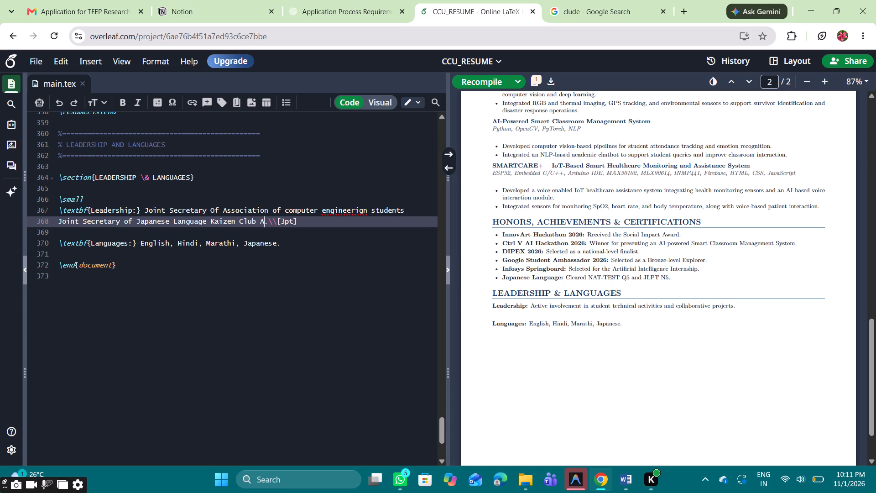
type("t san")
key("BackSpace")
key("BackSpace")
key("BackSpace")
type("SCOEK")
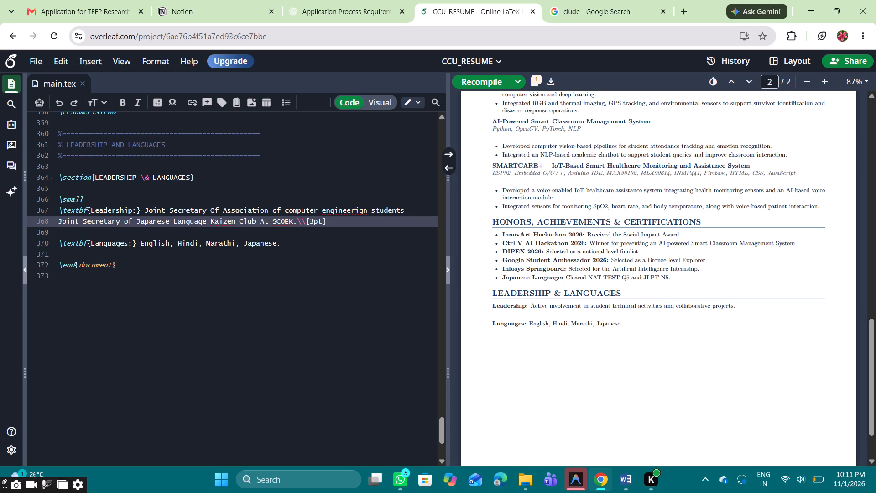
Add a comma after "students" at the end of the first Leadership line.
left_click(404, 213)
key("comma")
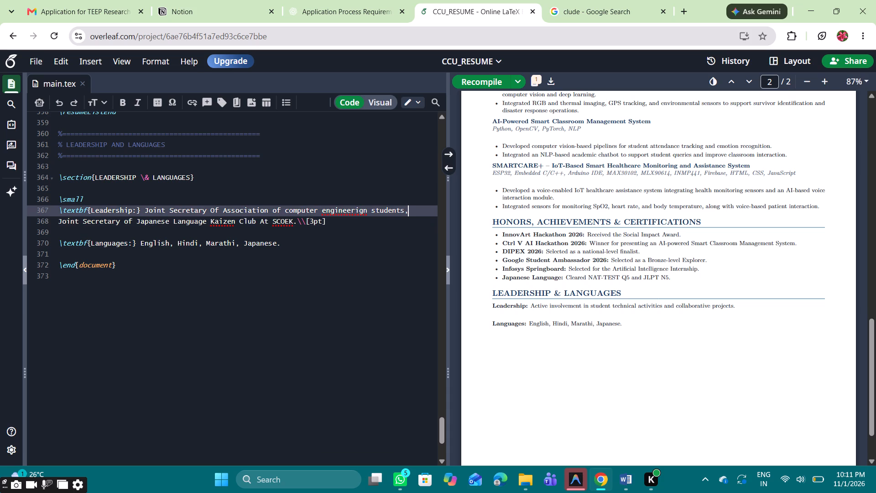
Review the honors and achievements source and the compiled first page, from the professional summary to the research publications, for content to correct.
scroll(198, 240, "up", 3)
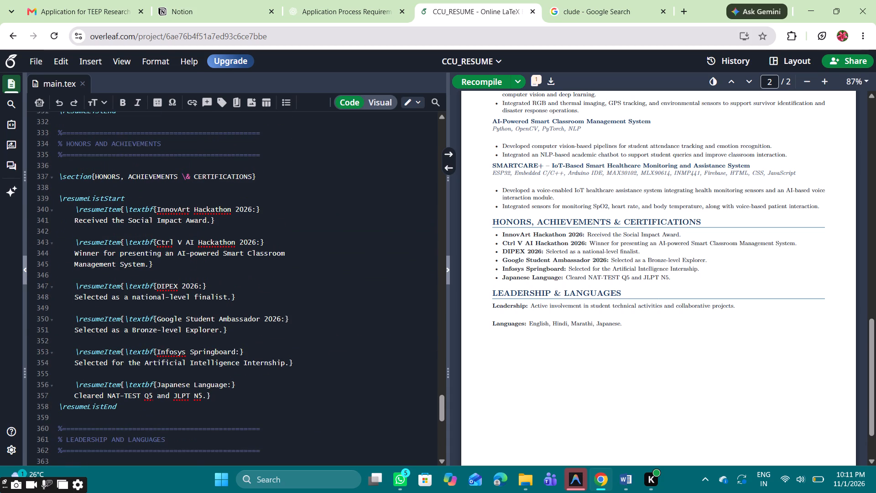
scroll(200, 185, "up", 1)
scroll(589, 216, "down", 1)
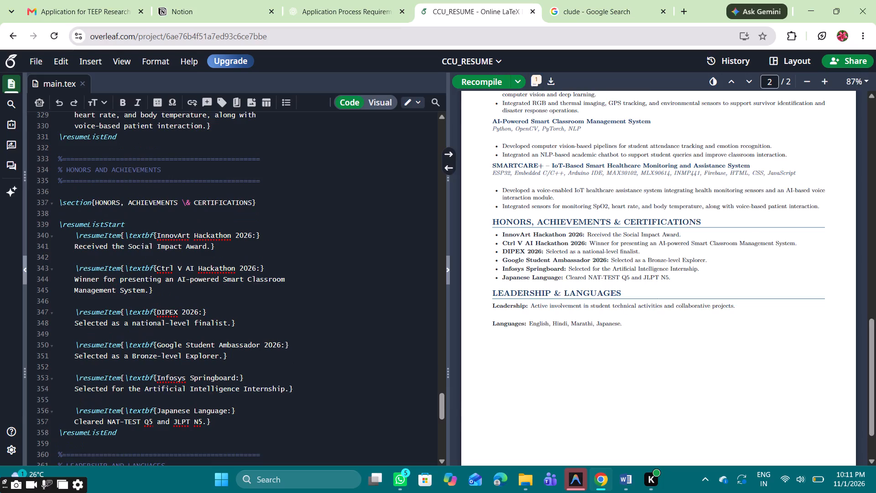
scroll(589, 216, "down", 1)
scroll(589, 216, "up", 11)
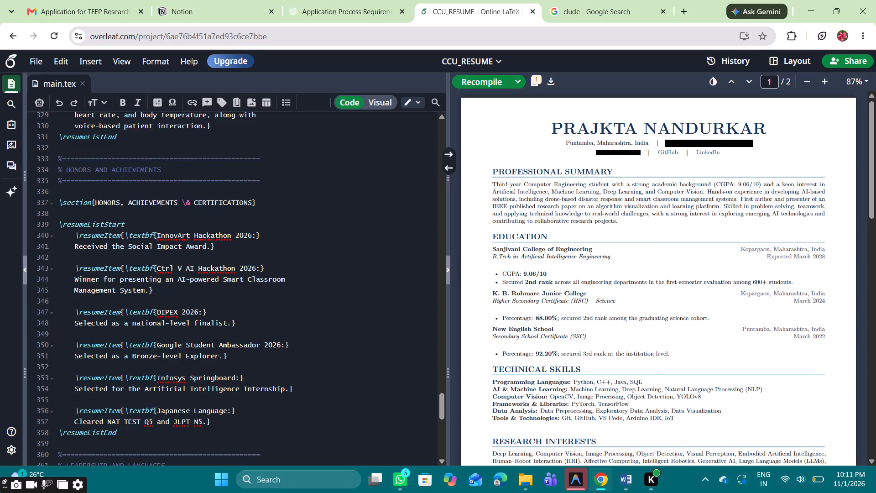
scroll(576, 210, "down", 3)
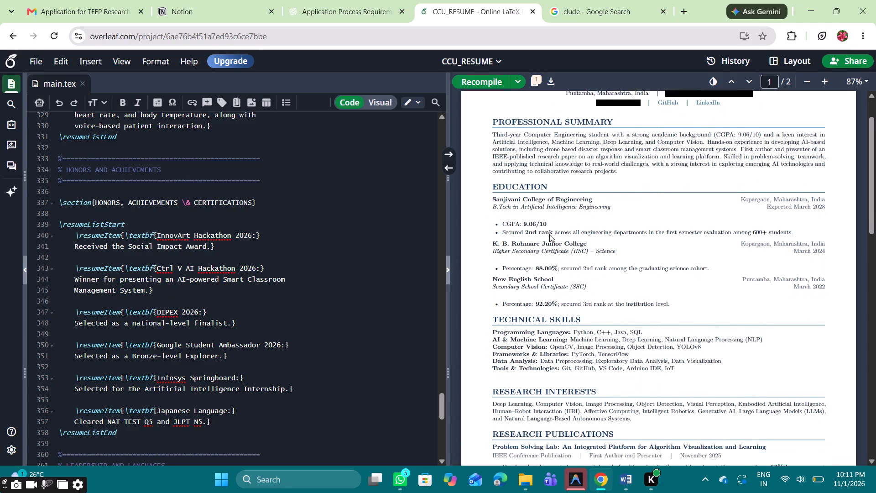
scroll(549, 234, "down", 1)
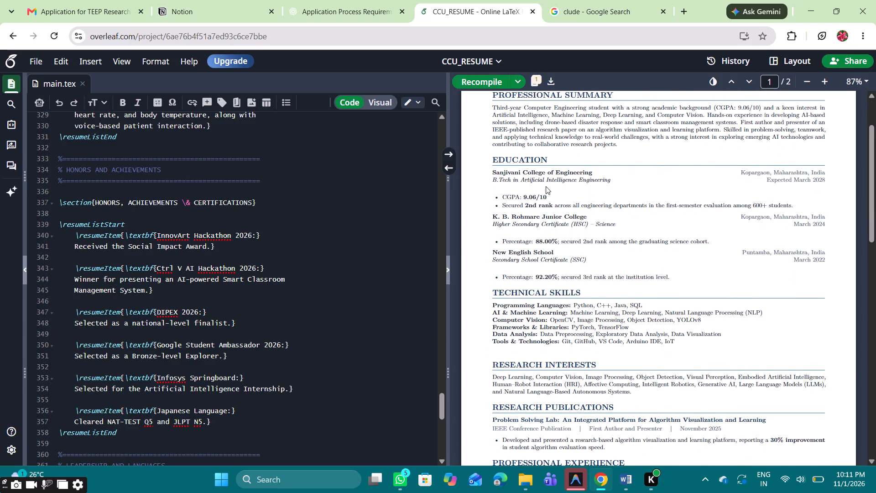
Change the Sanjivani College of Engineering degree in the Education source to "B.Tech in Computer Engineering".
scroll(378, 240, "up", 15)
scroll(237, 154, "up", 9)
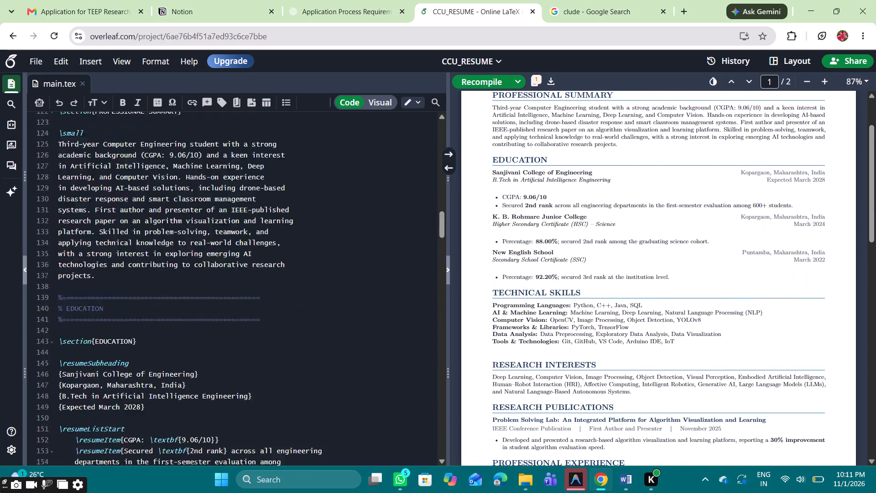
scroll(237, 154, "up", 10)
scroll(83, 159, "up", 3)
scroll(83, 159, "down", 3)
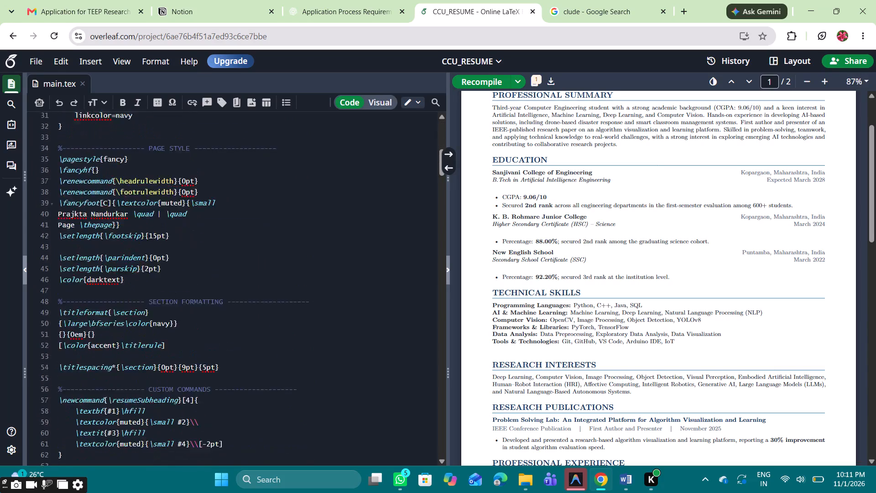
scroll(83, 159, "down", 8)
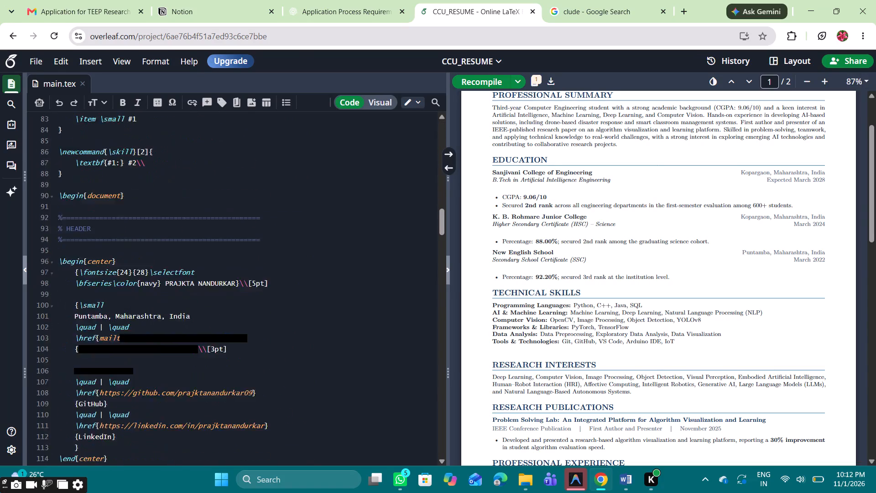
scroll(83, 159, "down", 4)
scroll(193, 218, "down", 1)
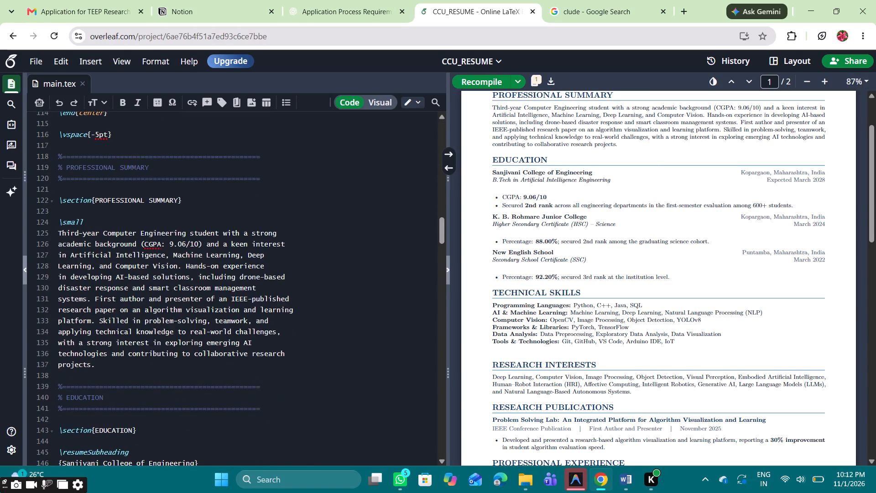
scroll(193, 218, "down", 3)
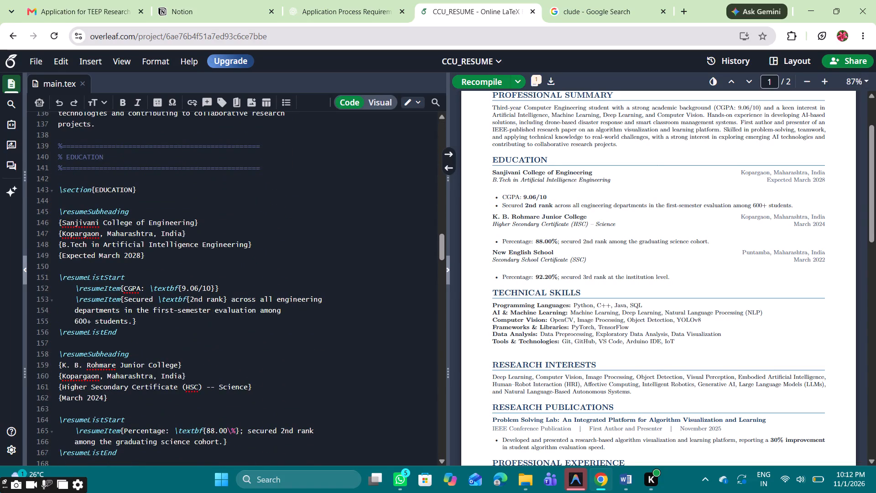
left_click_drag(102, 245, 198, 246)
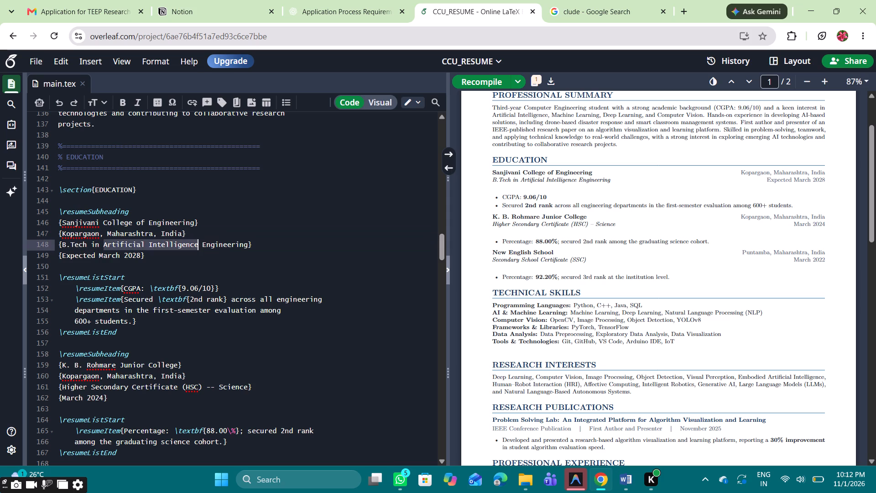
left_click_drag(198, 246, 198, 246)
key("BackSpace")
type("Computer")
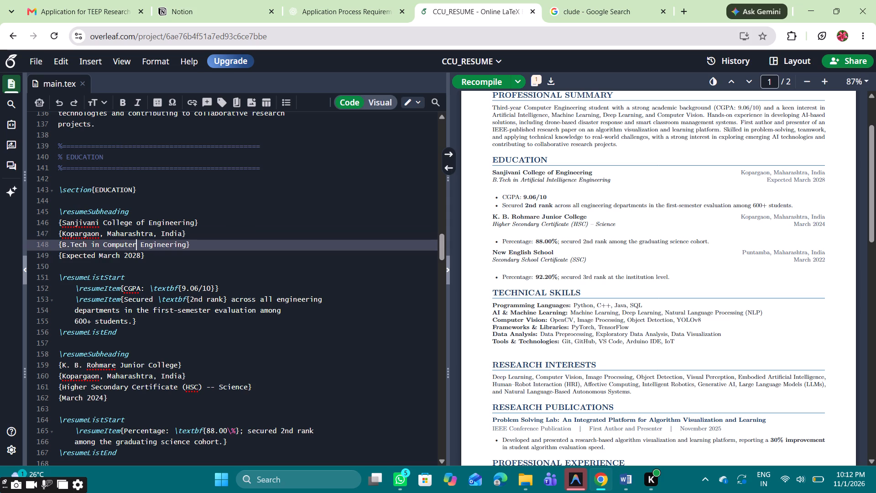
Read through the compiled resume from Education to Leadership & Languages, checking the internship entries and their dates.
scroll(108, 265, "down", 1)
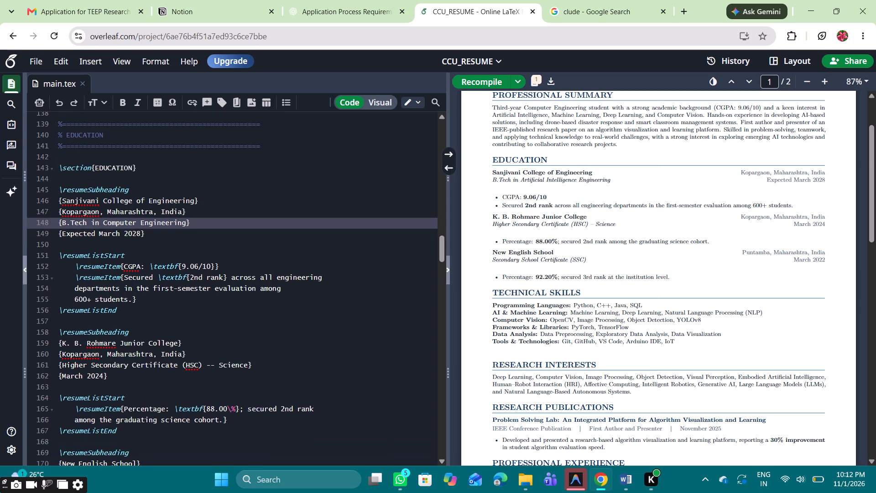
scroll(108, 265, "down", 1)
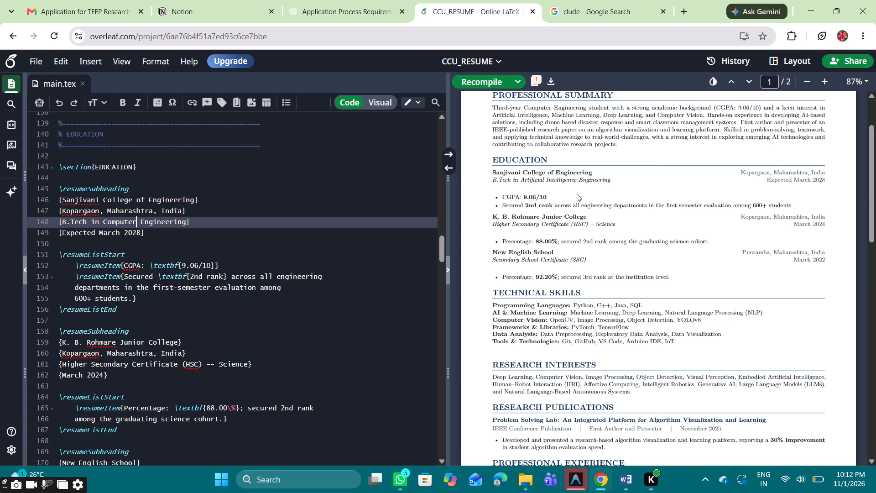
scroll(556, 207, "down", 1)
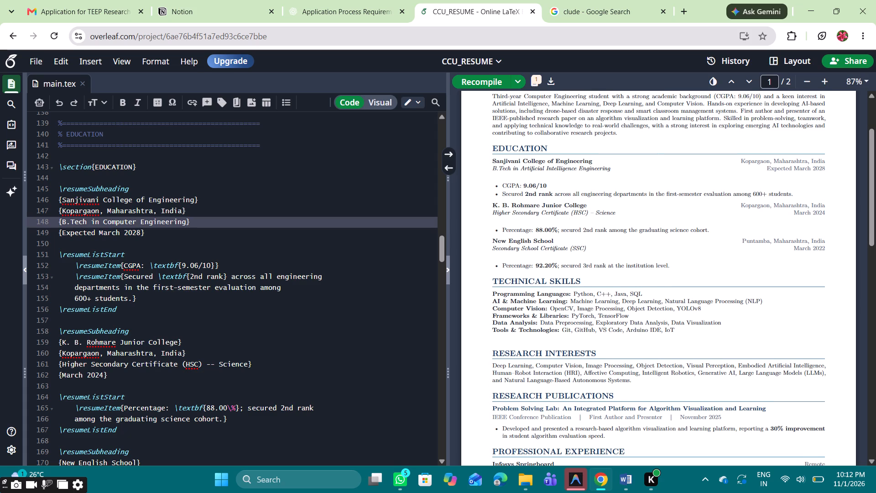
scroll(610, 263, "down", 1)
scroll(532, 242, "down", 2)
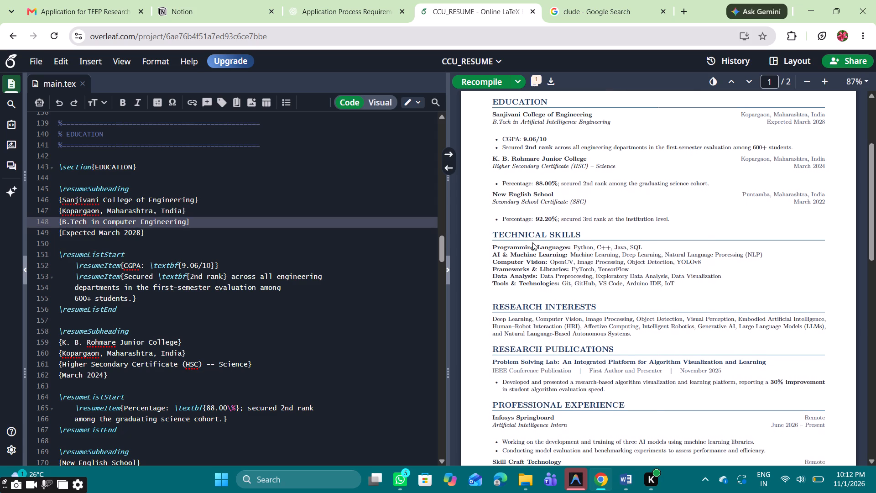
scroll(532, 242, "down", 2)
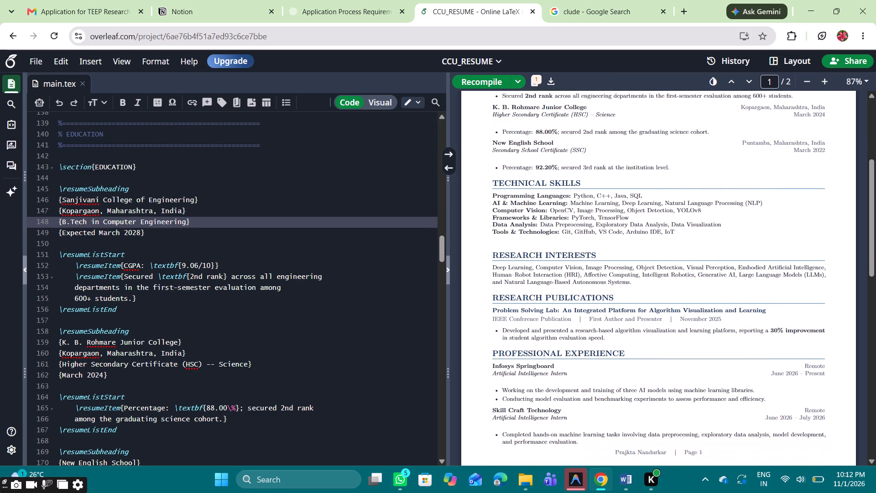
scroll(532, 242, "down", 1)
scroll(532, 242, "up", 1)
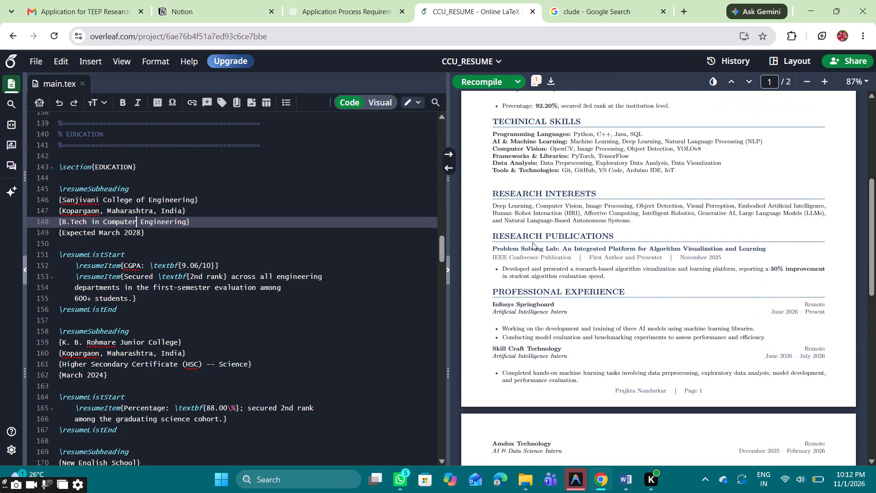
scroll(532, 242, "up", 1)
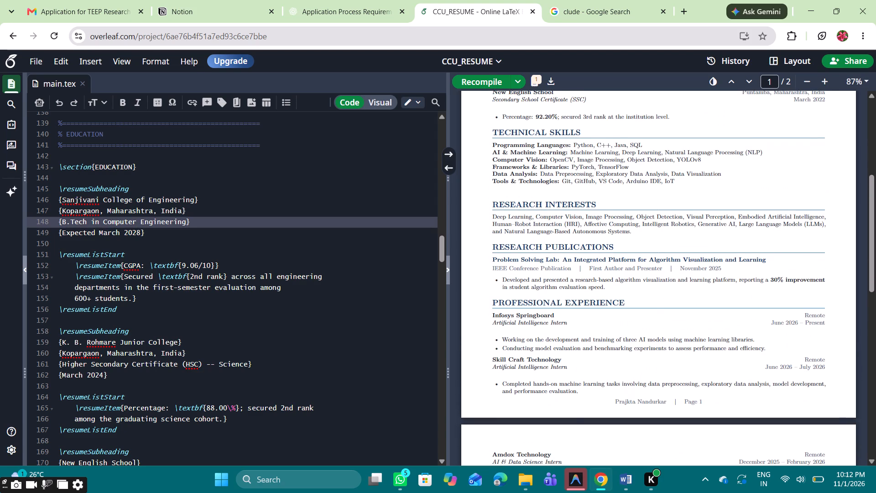
scroll(494, 228, "down", 1)
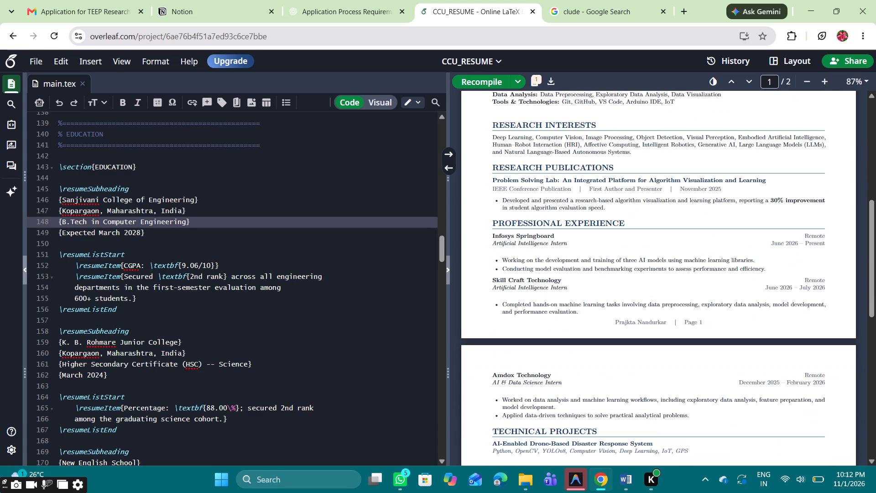
scroll(494, 228, "down", 1)
scroll(532, 245, "down", 1)
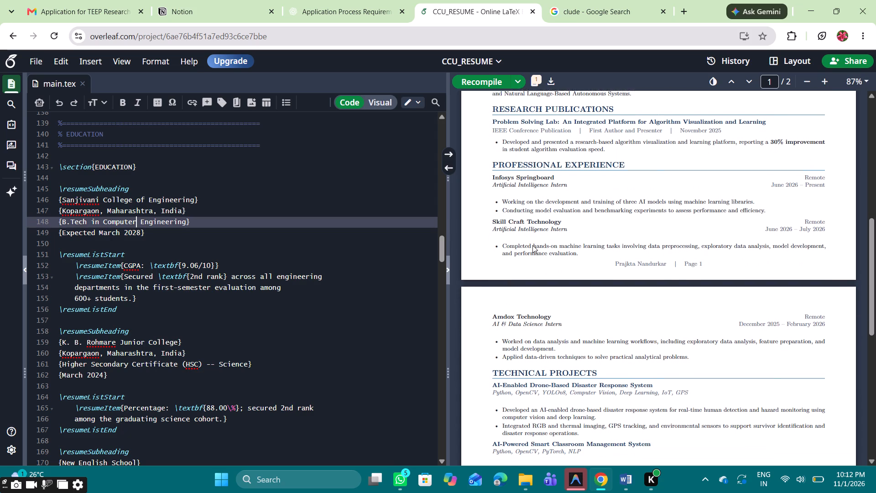
scroll(532, 245, "down", 1)
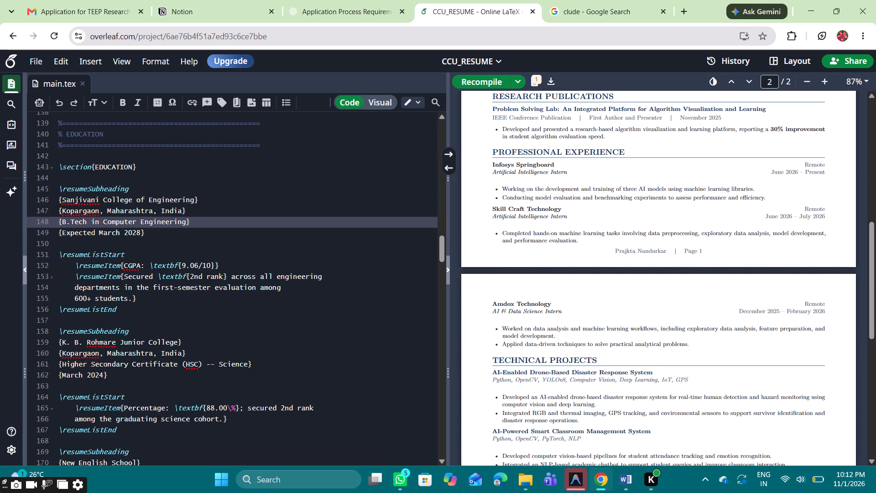
scroll(561, 189, "down", 2)
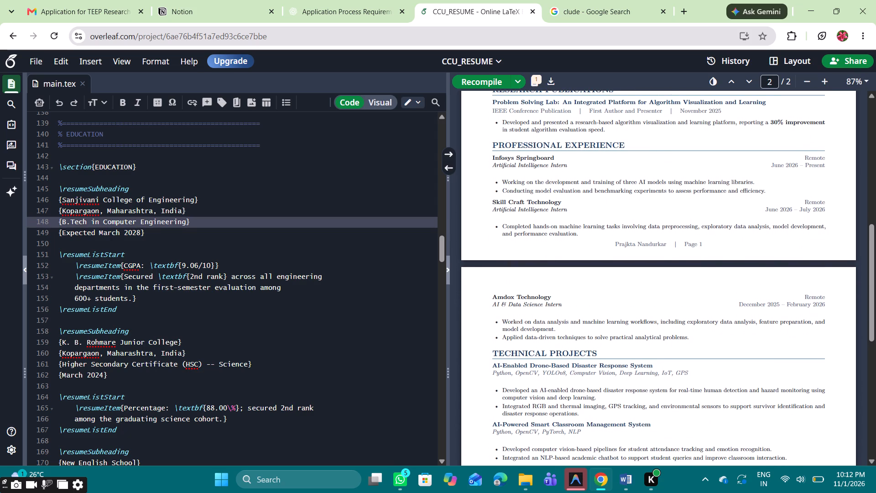
scroll(550, 179, "down", 1)
scroll(478, 241, "down", 2)
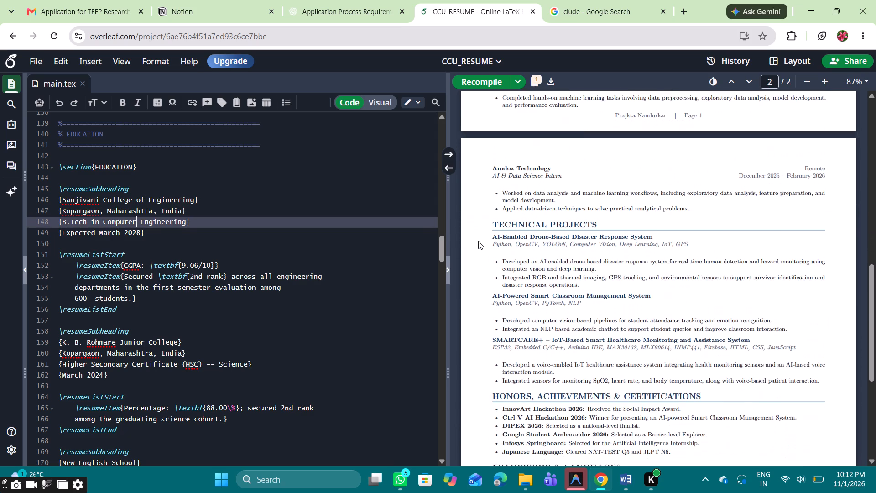
scroll(478, 241, "down", 2)
scroll(516, 187, "up", 1)
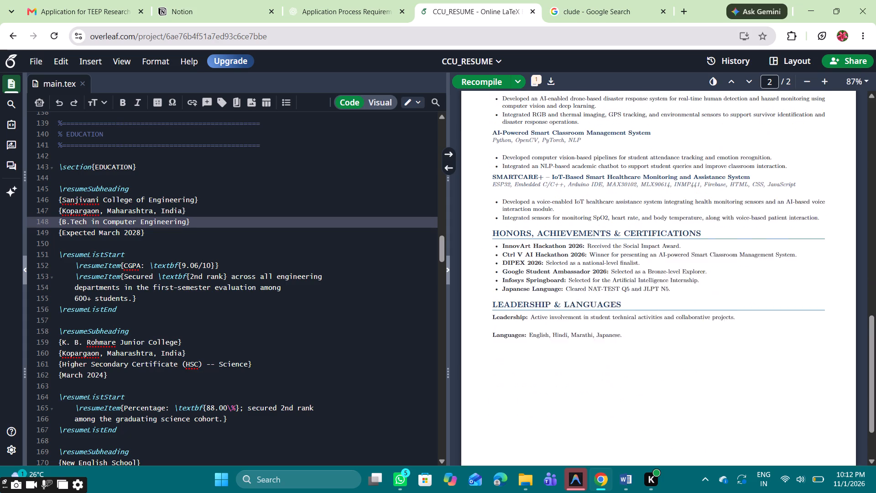
scroll(516, 187, "up", 4)
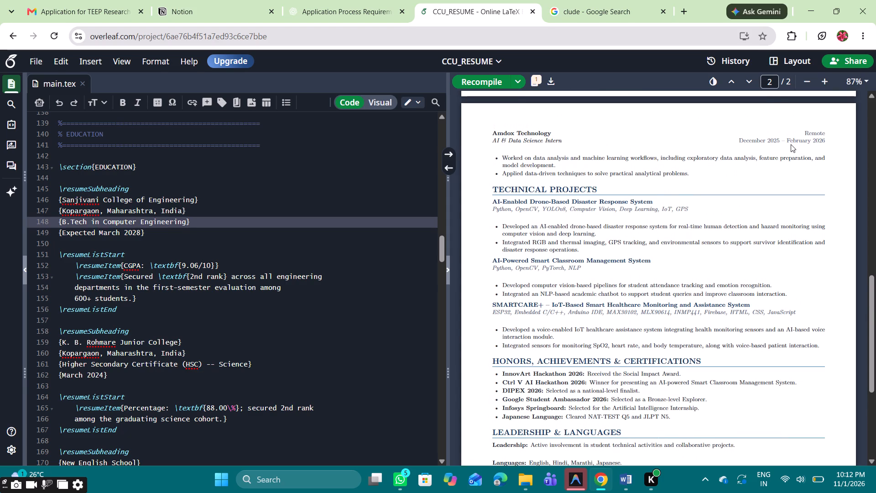
scroll(682, 136, "up", 3)
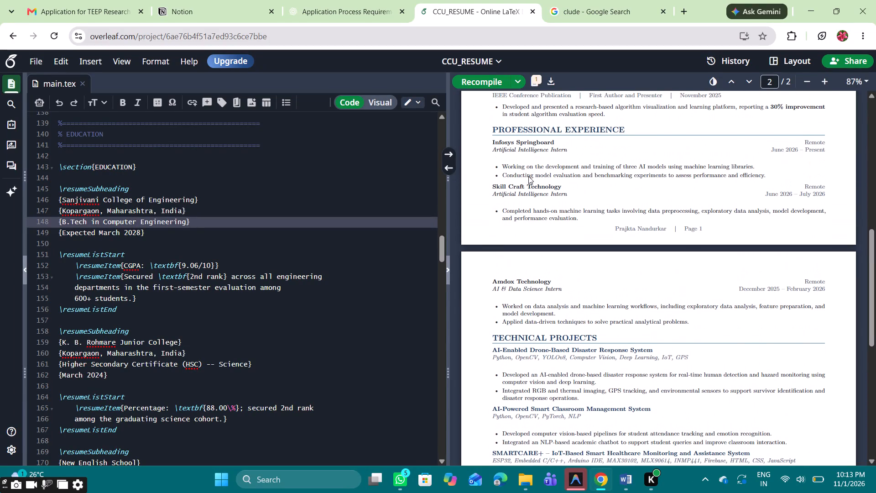
Change the start date of the Infosys Springboard internship in the Professional Experience source to "Sep 2026".
left_click(783, 148)
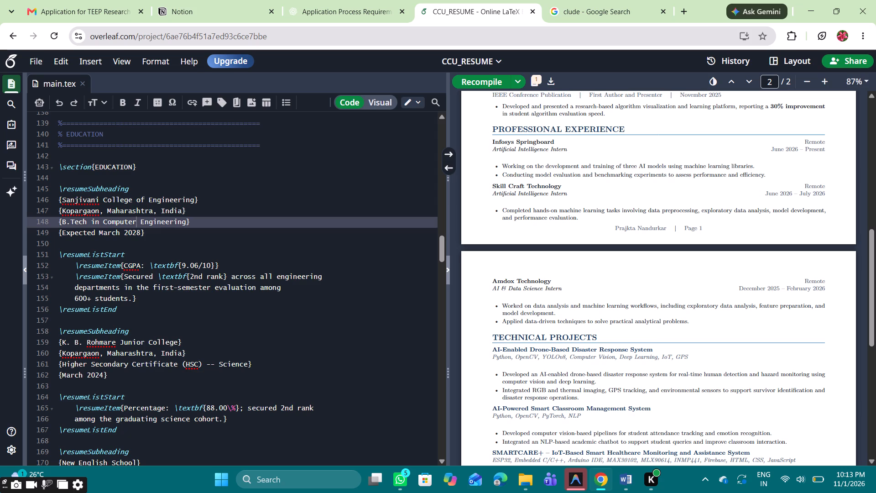
left_click(783, 148)
scroll(352, 220, "down", 2)
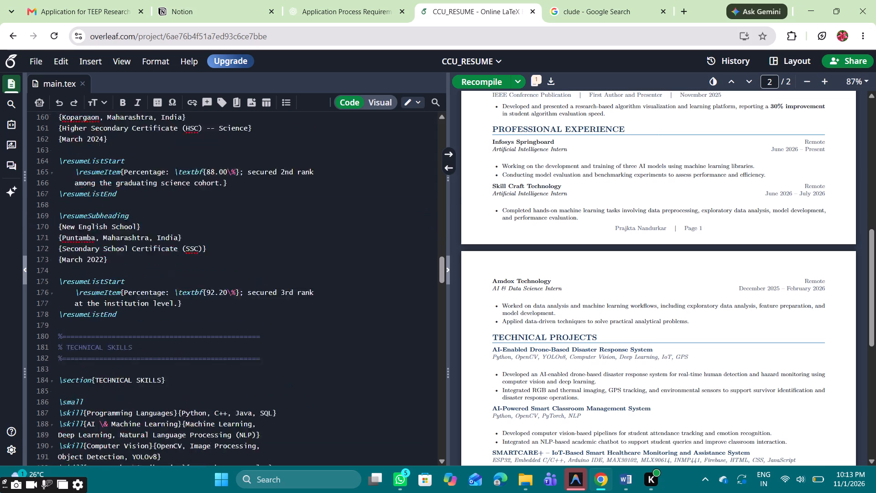
scroll(352, 220, "down", 6)
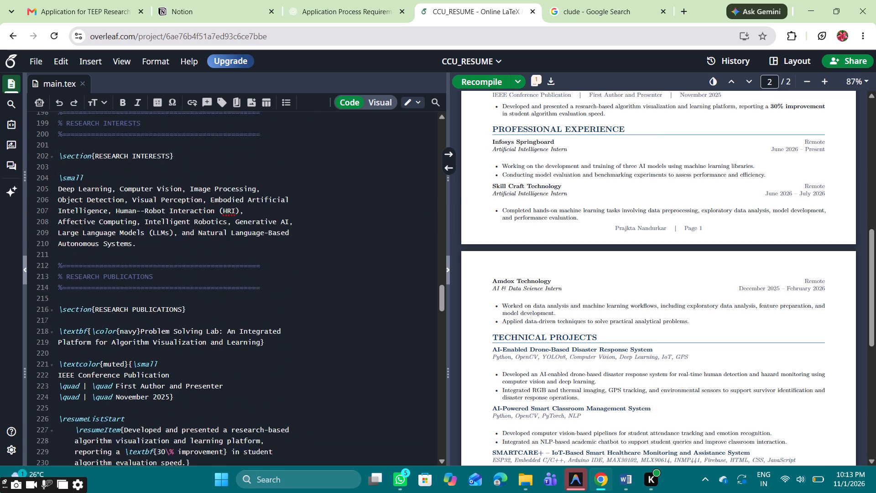
scroll(352, 220, "down", 6)
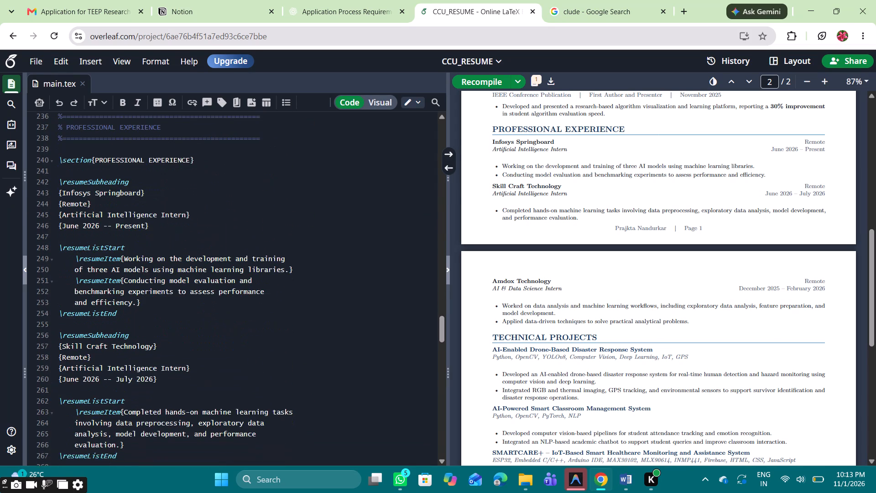
scroll(352, 220, "down", 4)
scroll(248, 203, "up", 1)
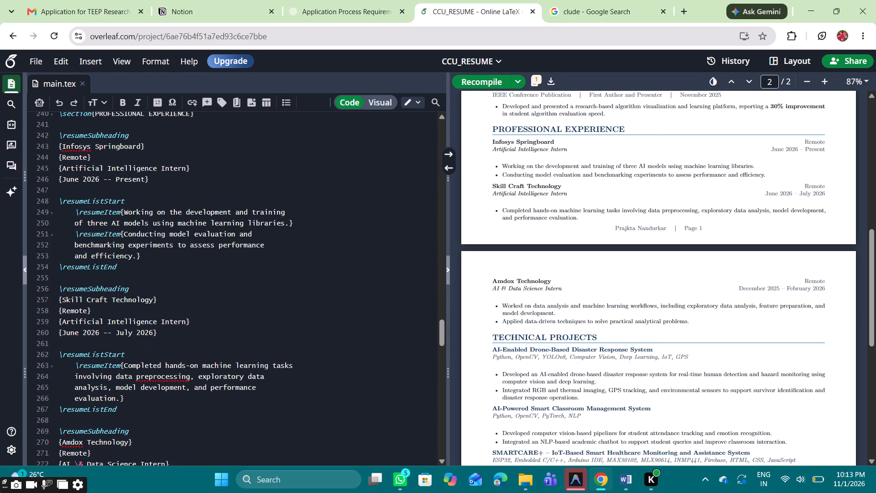
left_click(81, 176)
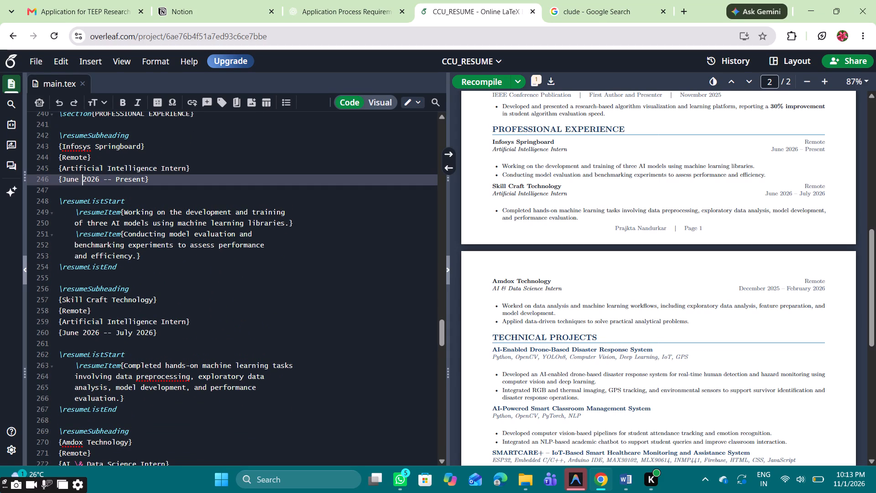
key("BackSpace")
key("BackSpace")
key("BackSpace")
key("BackSpace")
key("BackSpace")
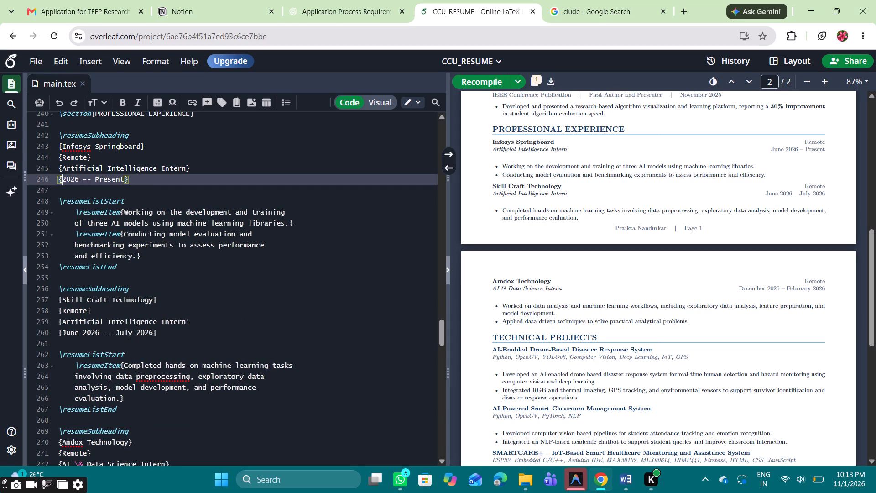
type("SE")
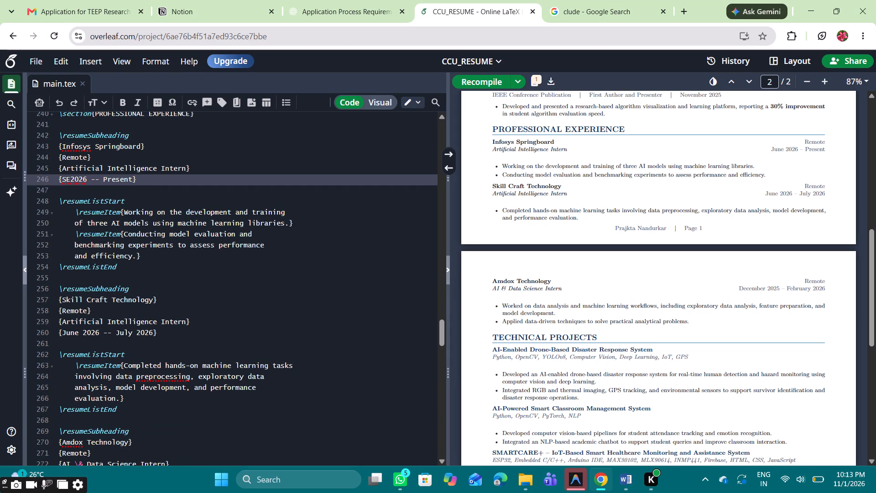
key("BackSpace")
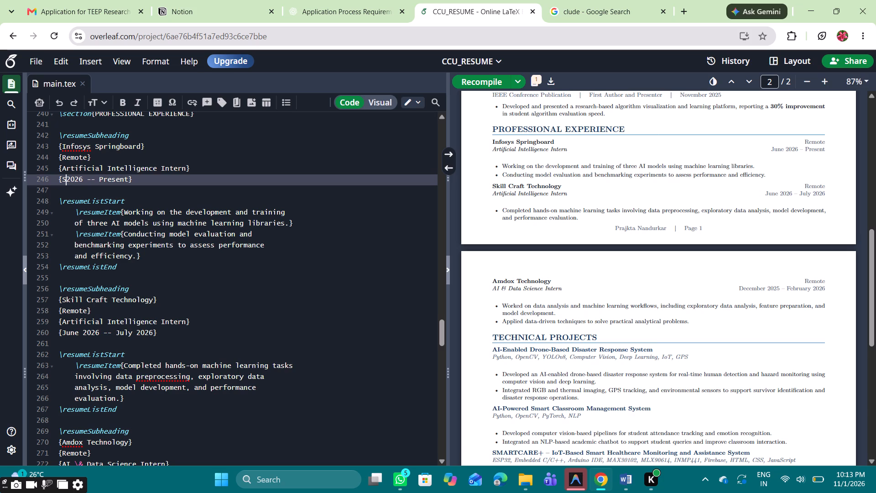
type("ep")
key("space")
Review the remaining internship entries in the source and the compiled second page, from Amdox Technology to Leadership & Languages, for content to correct.
scroll(235, 238, "down", 1)
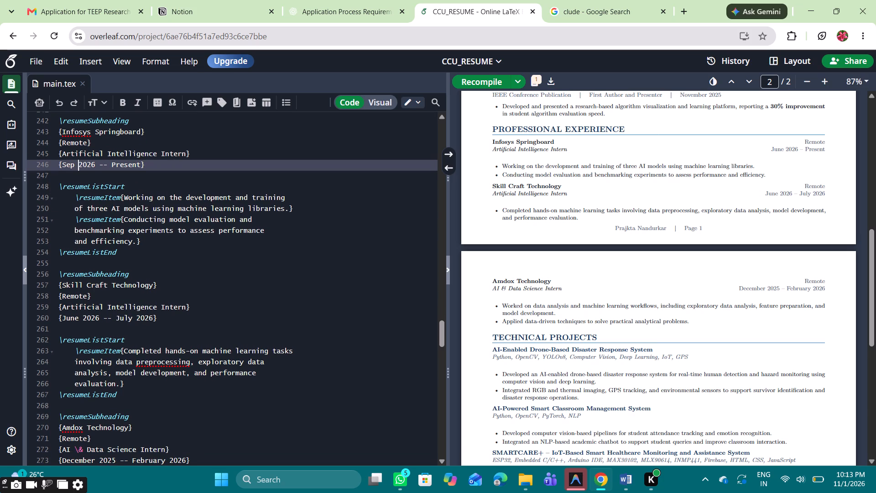
scroll(231, 233, "down", 1)
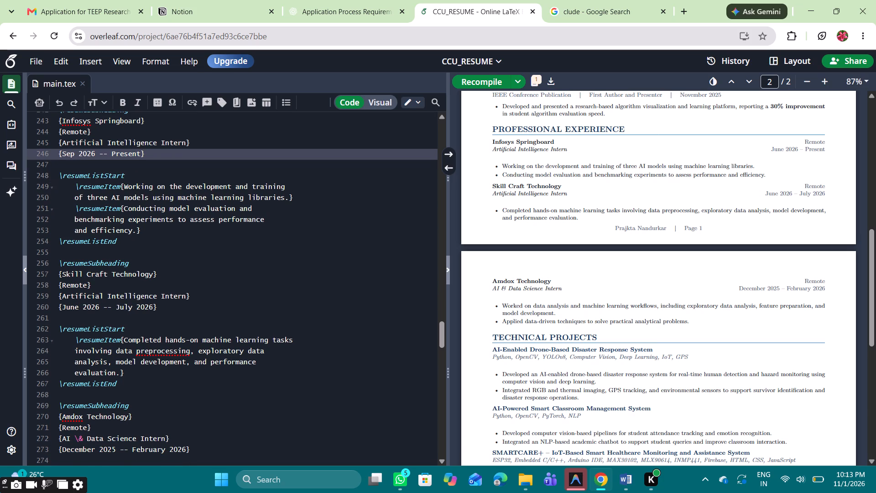
scroll(111, 171, "down", 1)
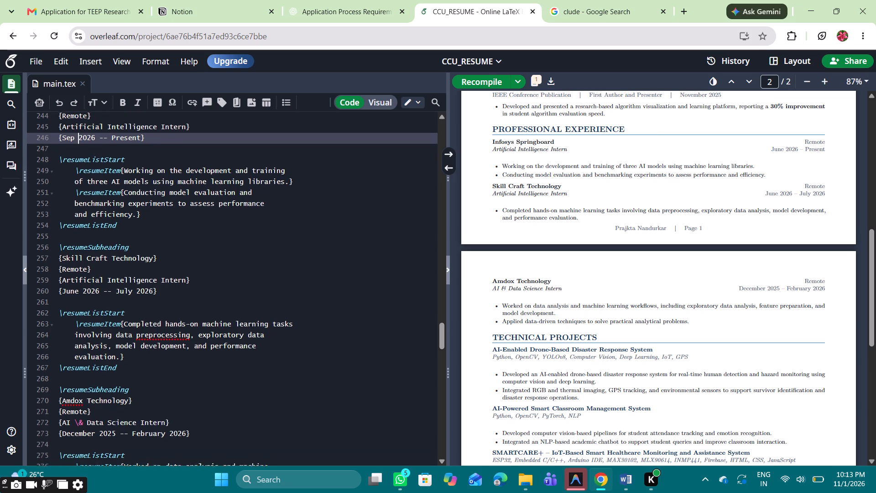
scroll(147, 170, "down", 1)
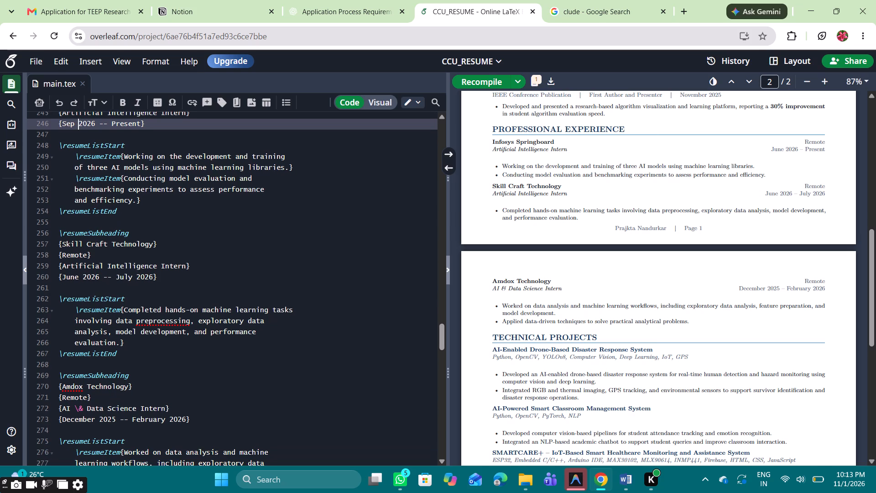
scroll(537, 175, "down", 1)
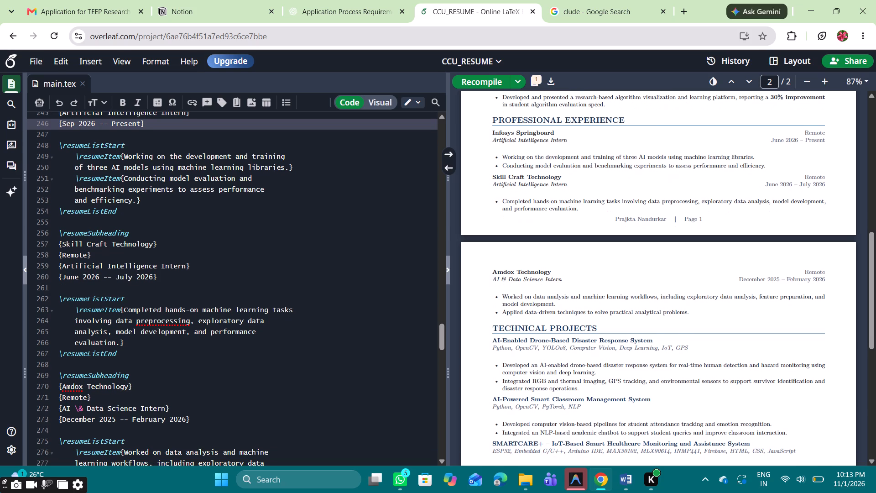
scroll(250, 194, "down", 2)
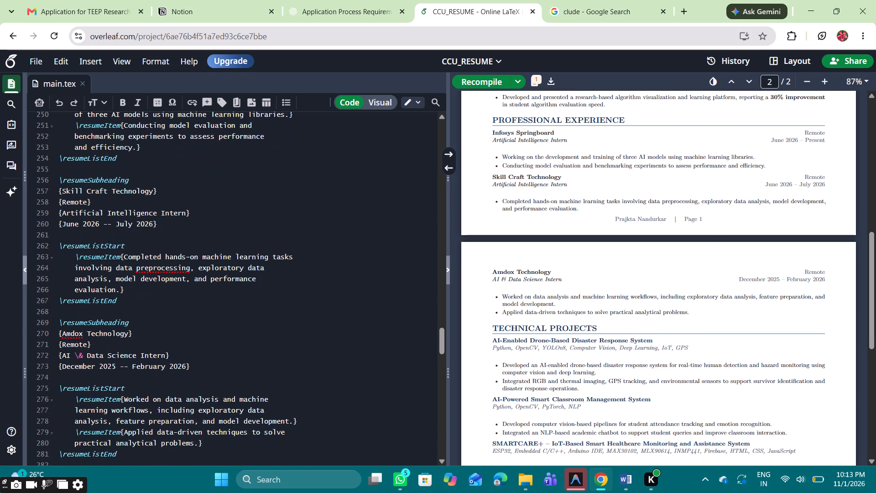
scroll(673, 222, "down", 1)
scroll(565, 226, "down", 1)
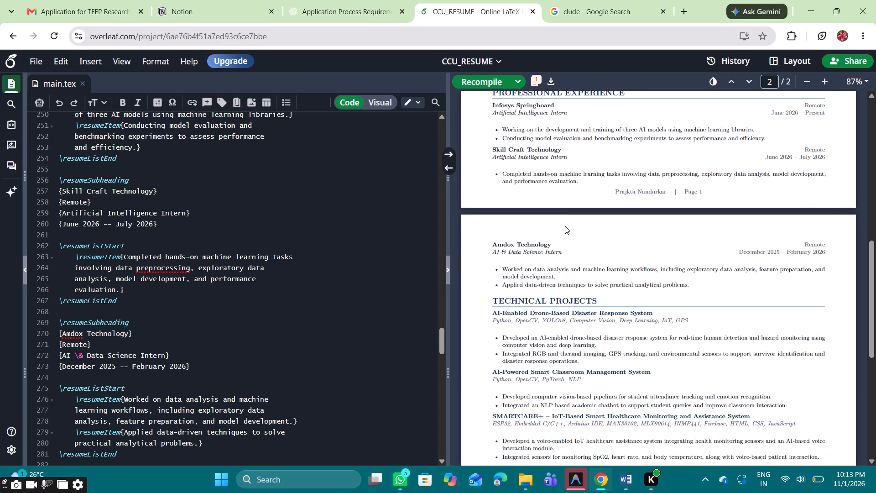
scroll(565, 226, "down", 2)
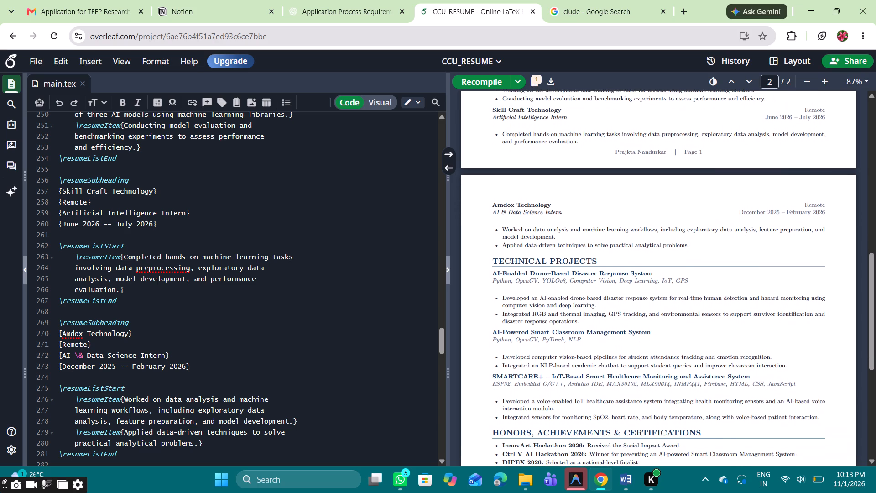
scroll(532, 215, "down", 2)
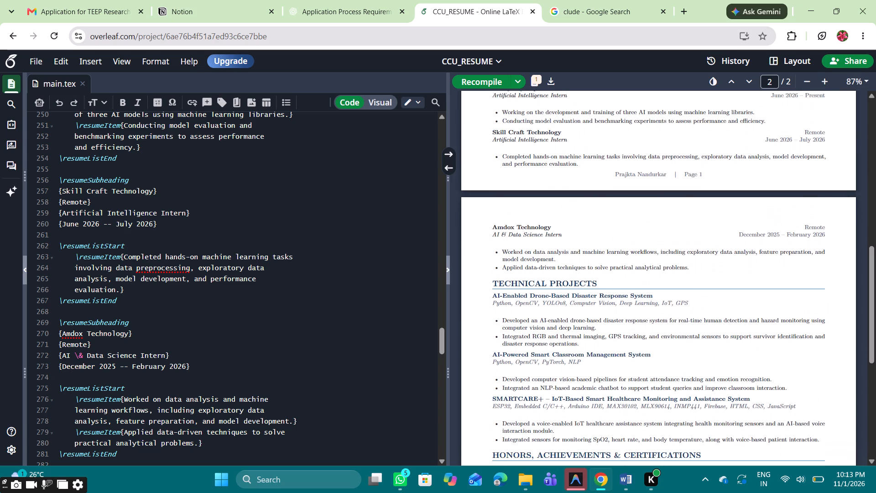
scroll(534, 200, "down", 2)
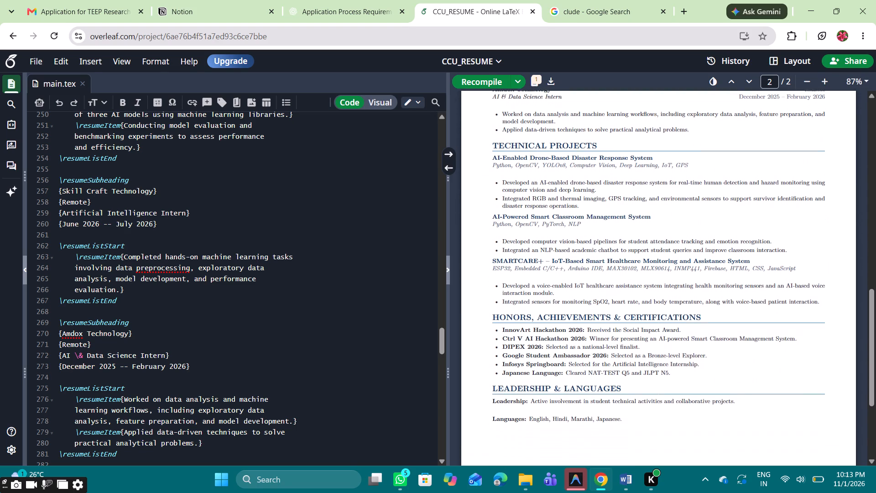
scroll(534, 200, "down", 1)
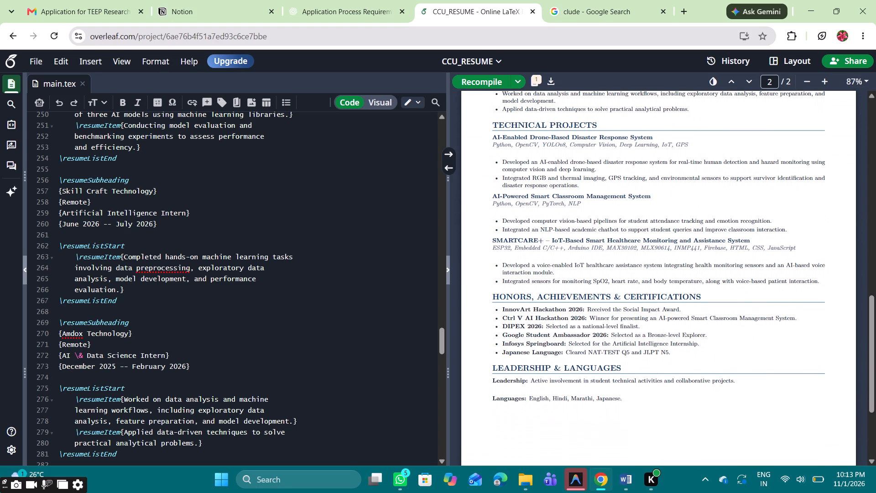
scroll(534, 200, "down", 1)
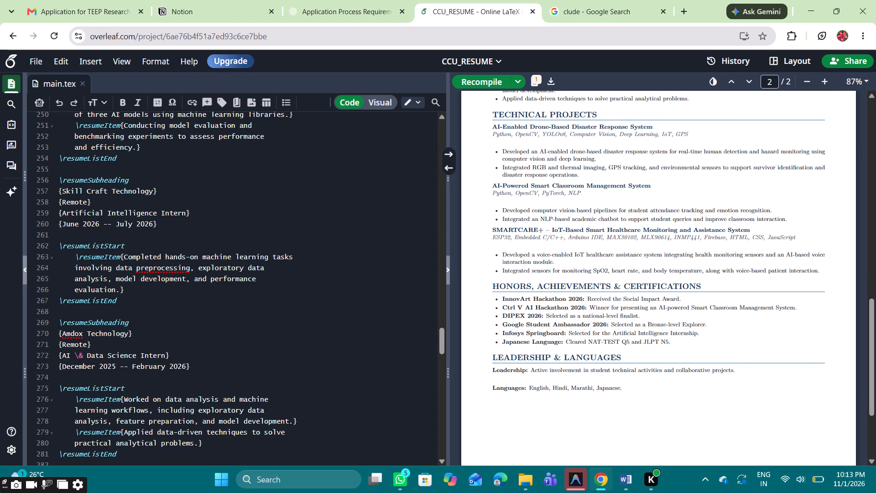
scroll(567, 168, "down", 1)
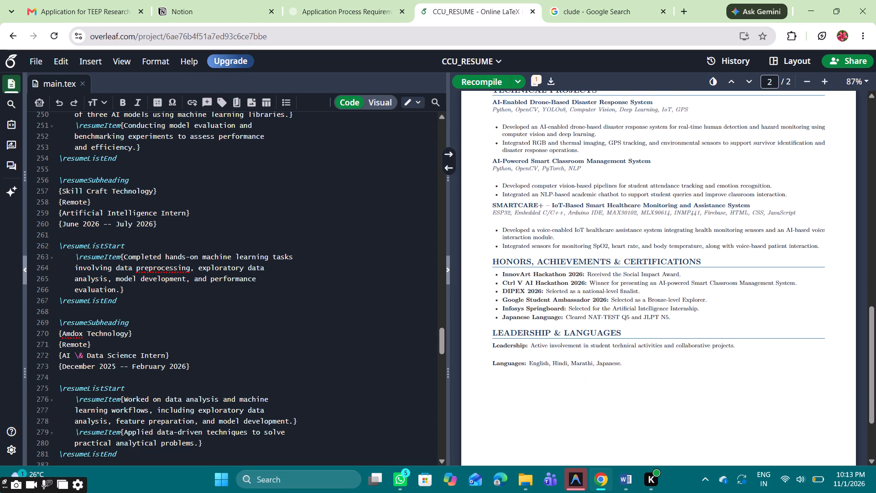
Retitle the SMARTCARE+ project in the source as "SMARTCARE+ -- Smart Healthcare Monitoring and Voice Assistance System".
scroll(437, 190, "down", 3)
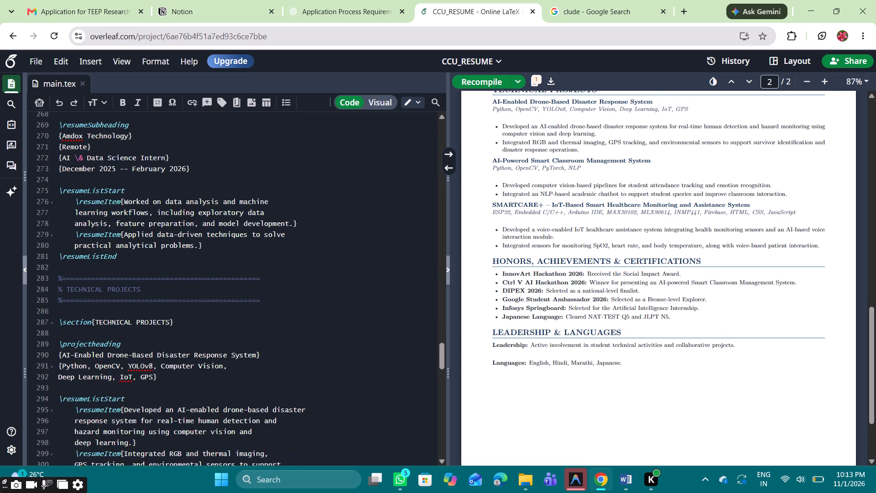
scroll(437, 190, "down", 7)
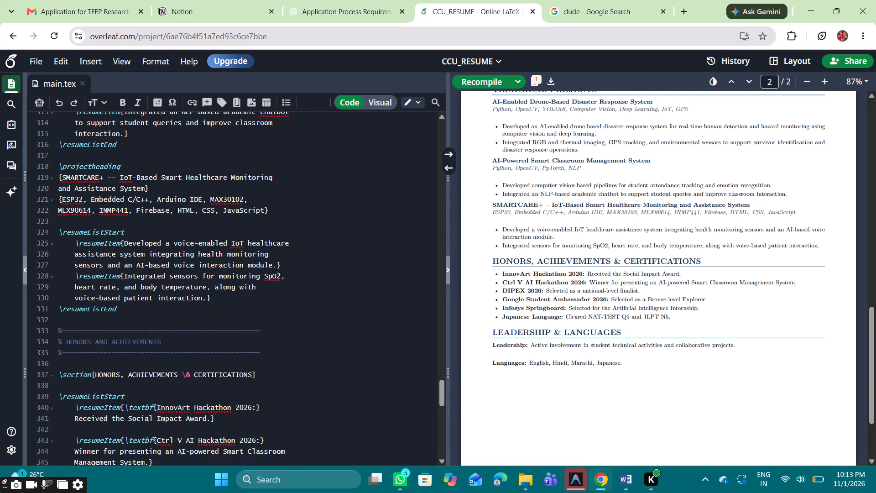
left_click(163, 174)
left_click_drag(160, 173, 137, 173)
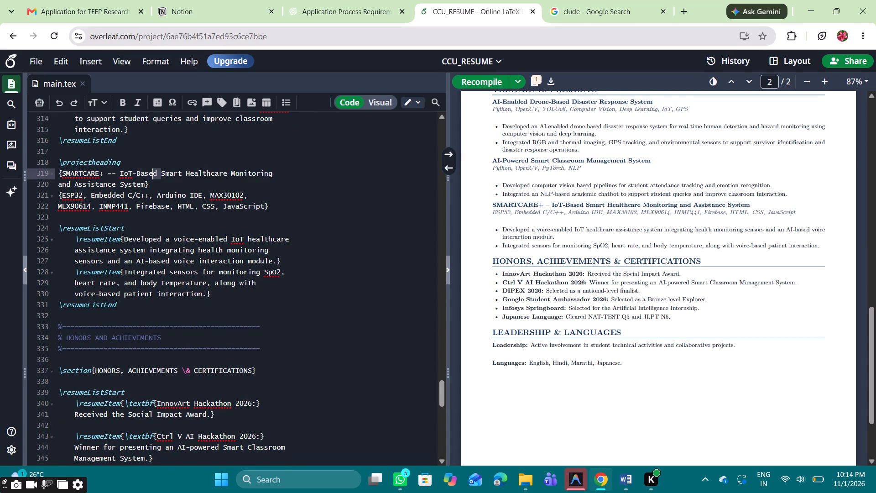
left_click_drag(137, 173, 120, 175)
key("BackSpace")
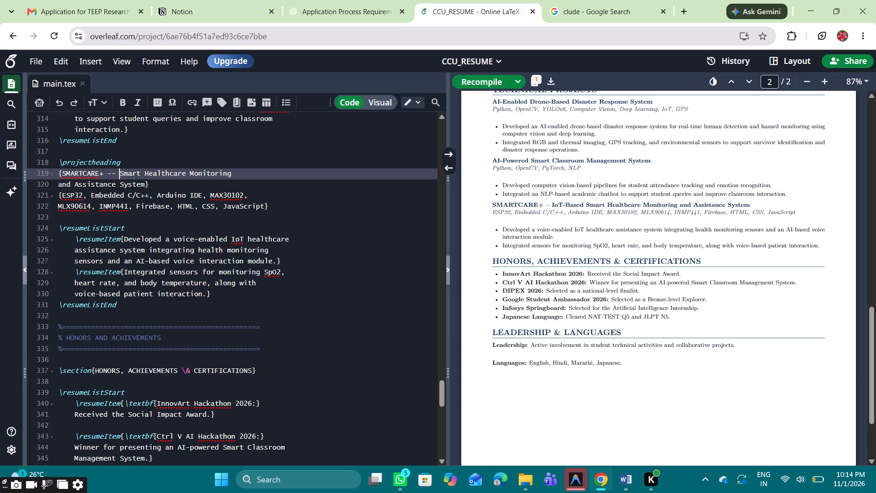
left_click(72, 181)
key("space")
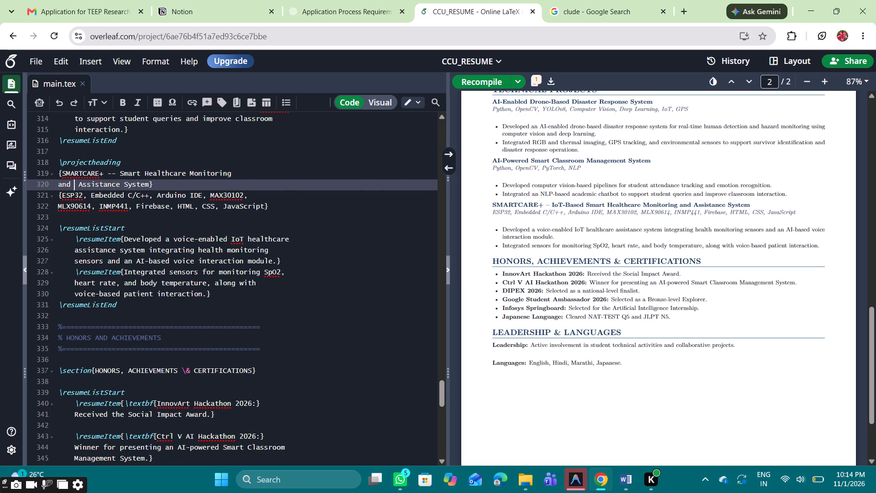
type("Voice")
key("space")
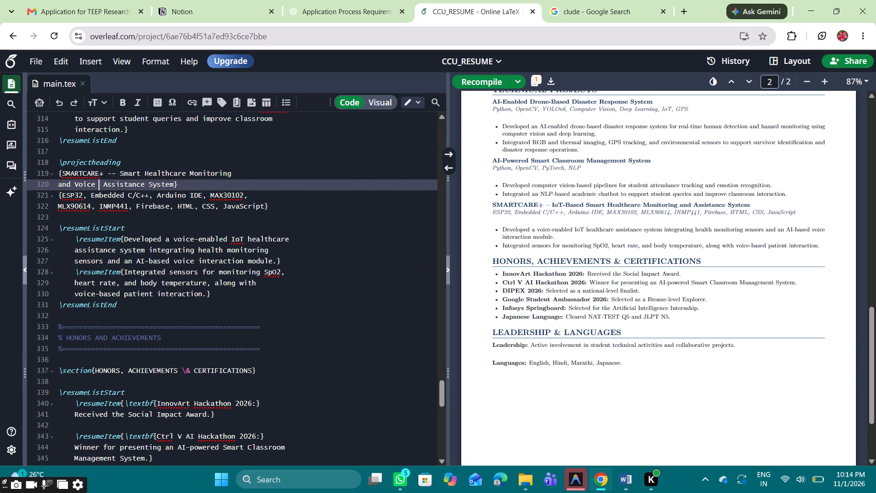
key("BackSpace")
Review the Technical Projects and Honors, Achievements & Certifications entries in the source and the compiled second page for content to correct.
scroll(110, 199, "down", 1)
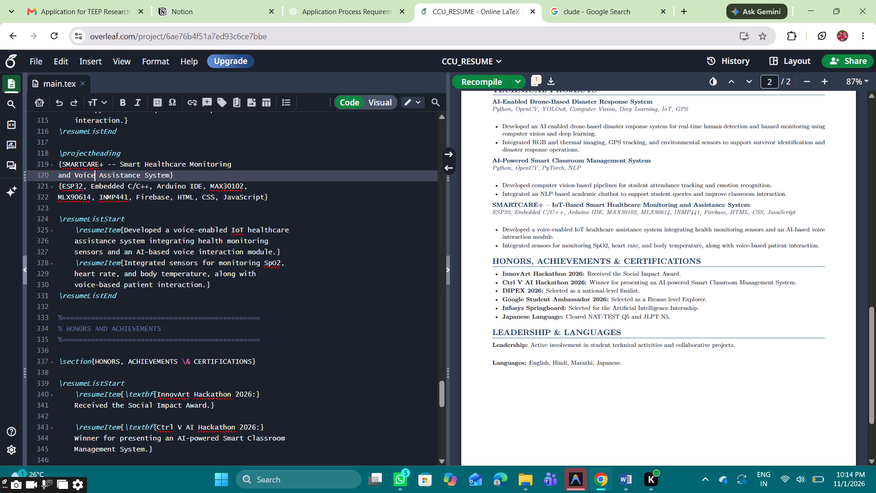
scroll(179, 203, "up", 1)
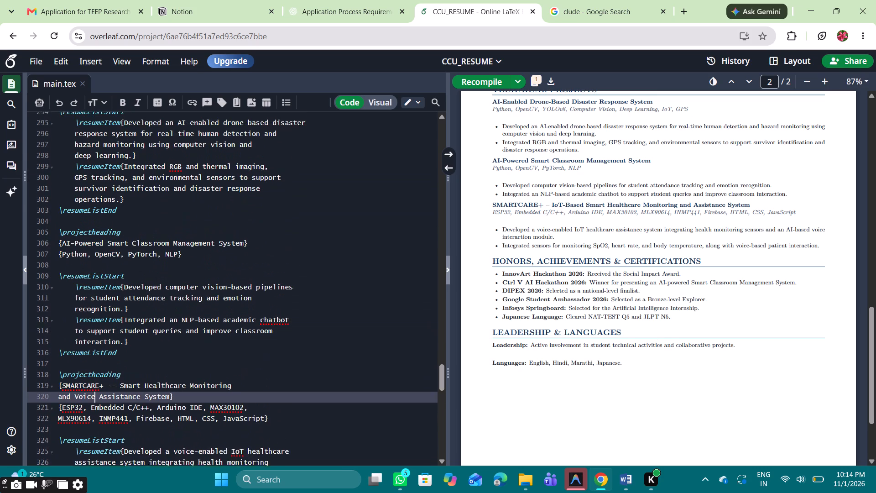
scroll(179, 203, "up", 1)
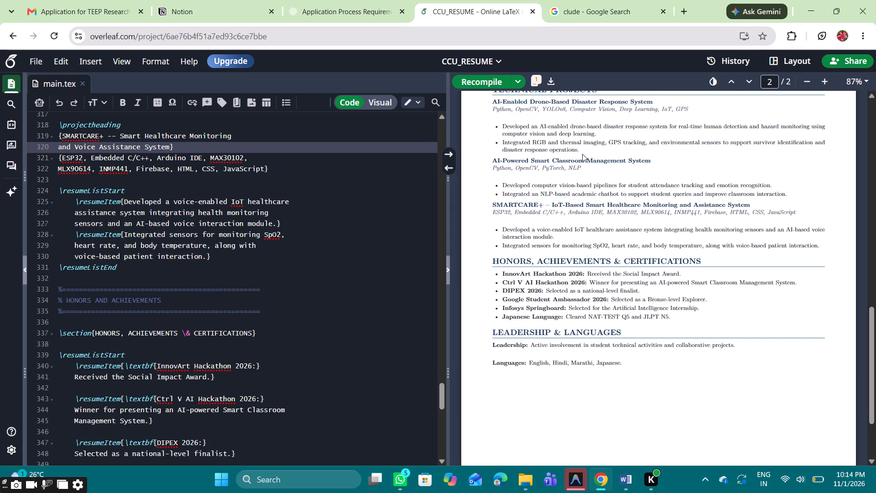
scroll(562, 137, "up", 1)
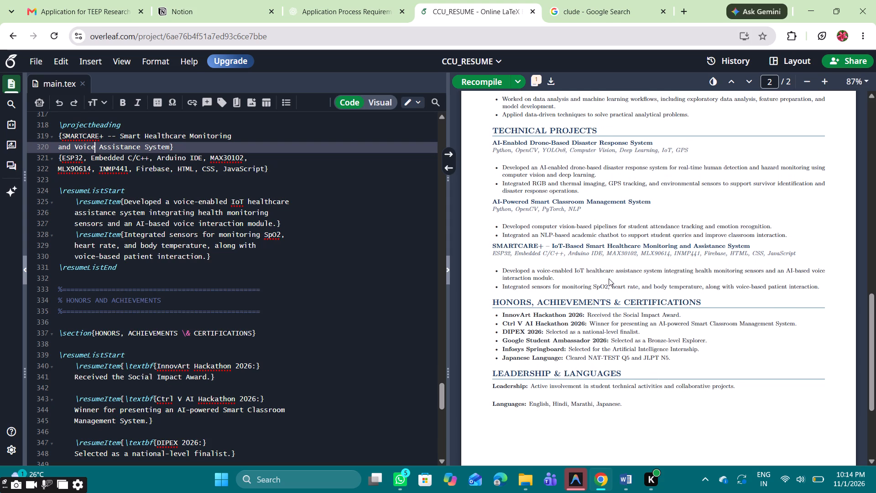
scroll(600, 269, "down", 1)
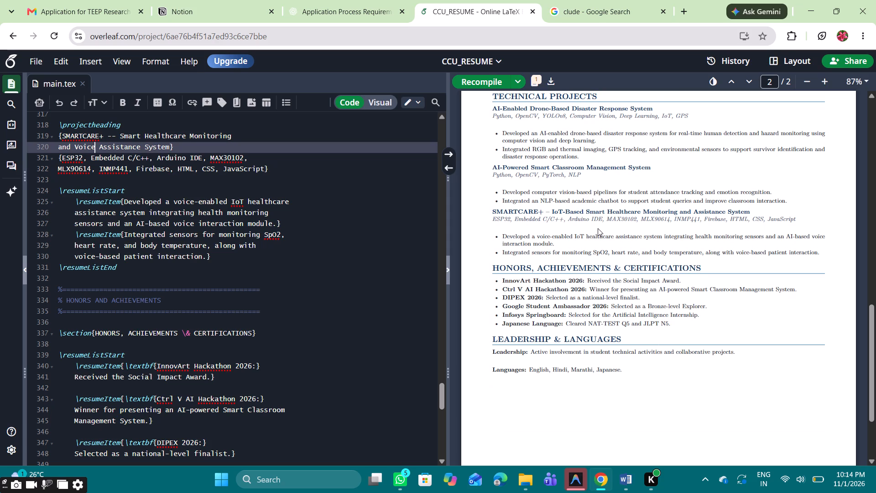
scroll(595, 227, "down", 2)
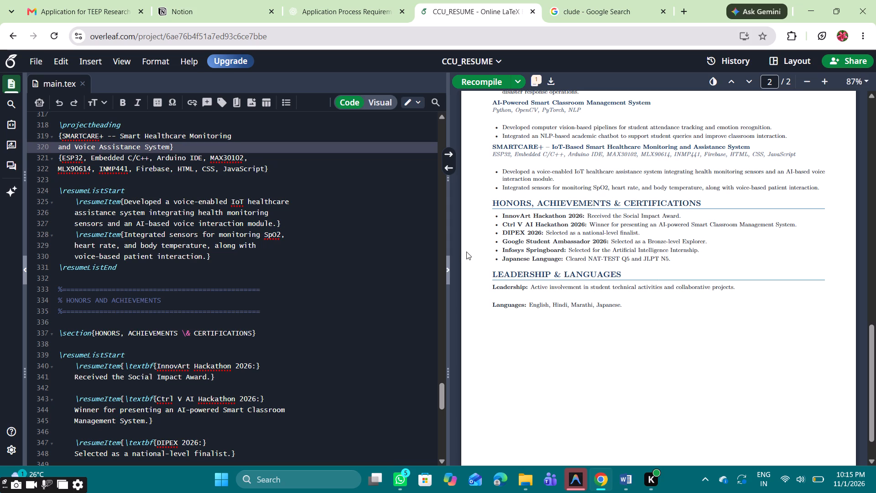
scroll(400, 222, "down", 2)
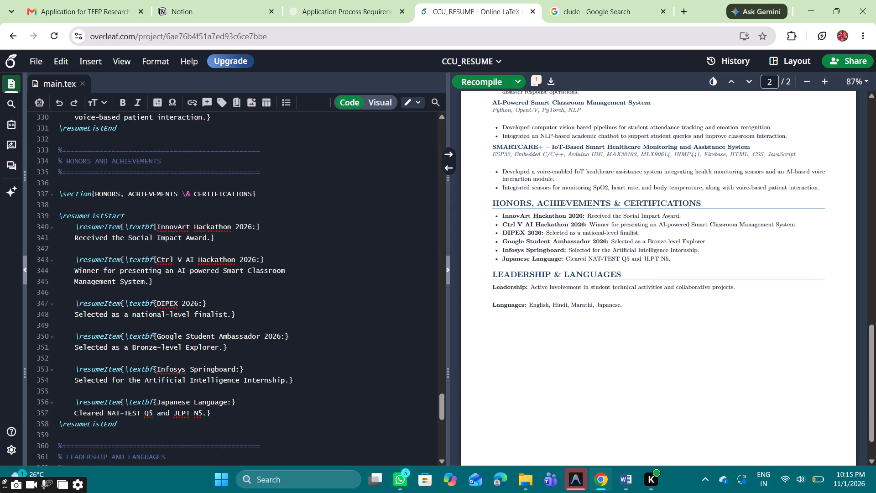
left_click_drag(515, 133, 521, 0)
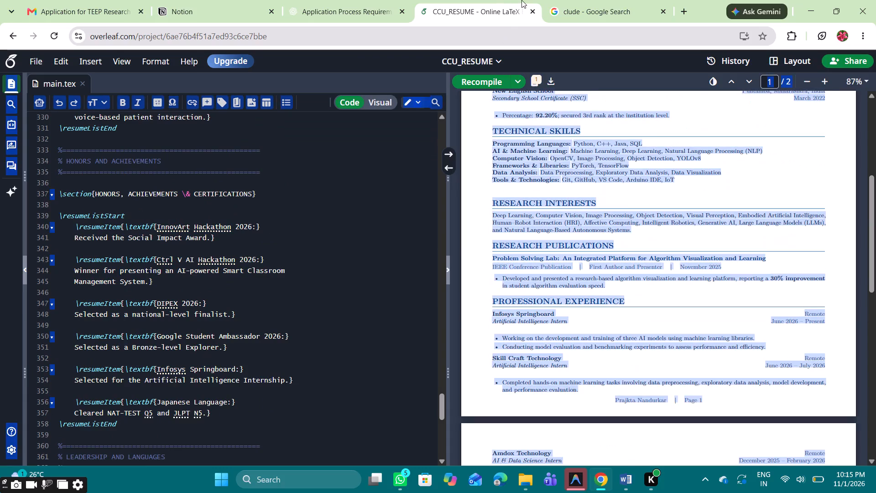
left_click(524, 253)
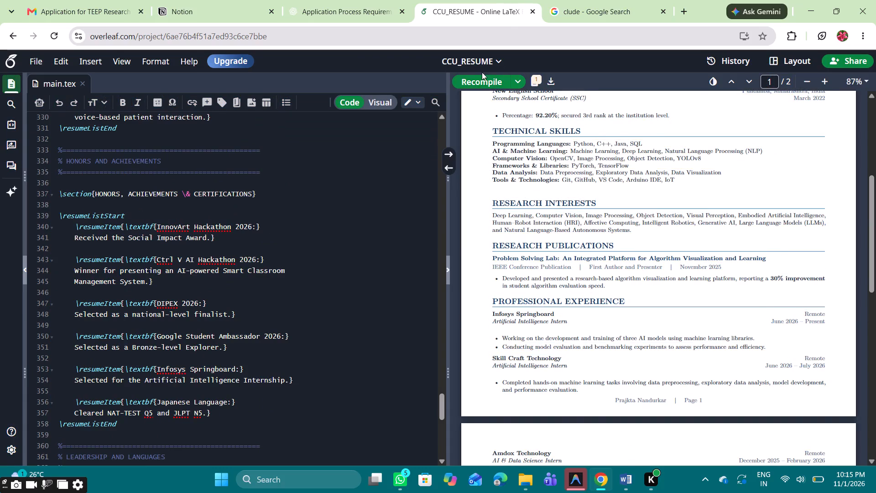
Recompile the resume and check the updated pages from Education through Leadership & Languages.
left_click(478, 79)
scroll(585, 185, "right", 1)
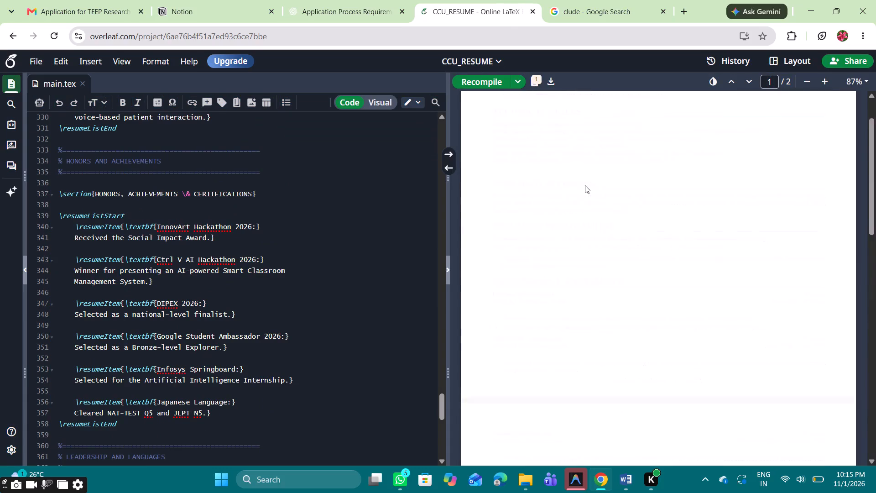
scroll(585, 185, "up", 1)
scroll(585, 185, "down", 1)
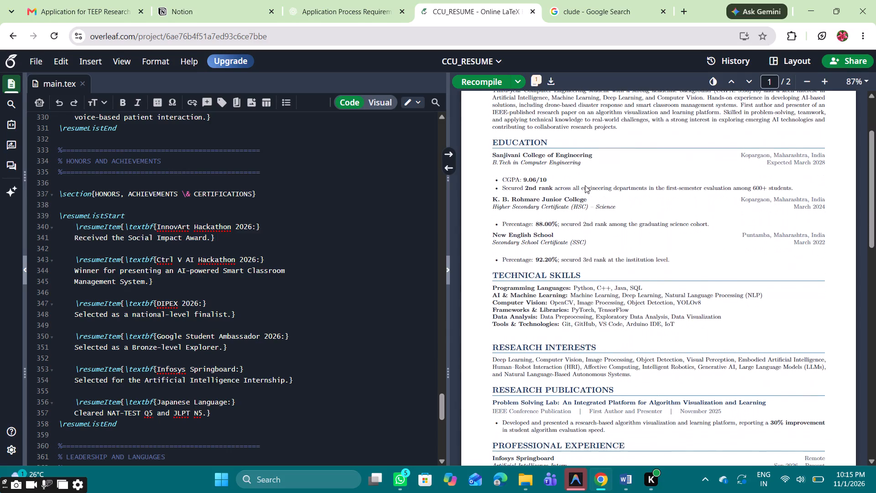
scroll(585, 185, "down", 5)
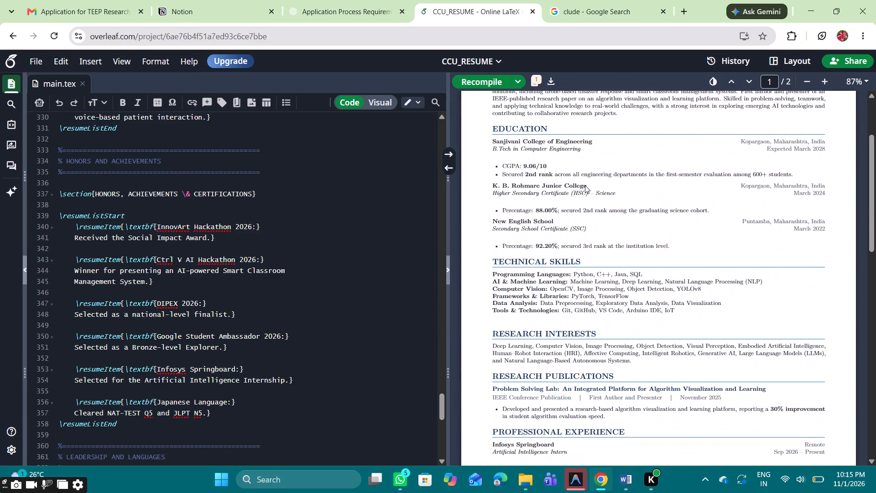
scroll(585, 185, "down", 5)
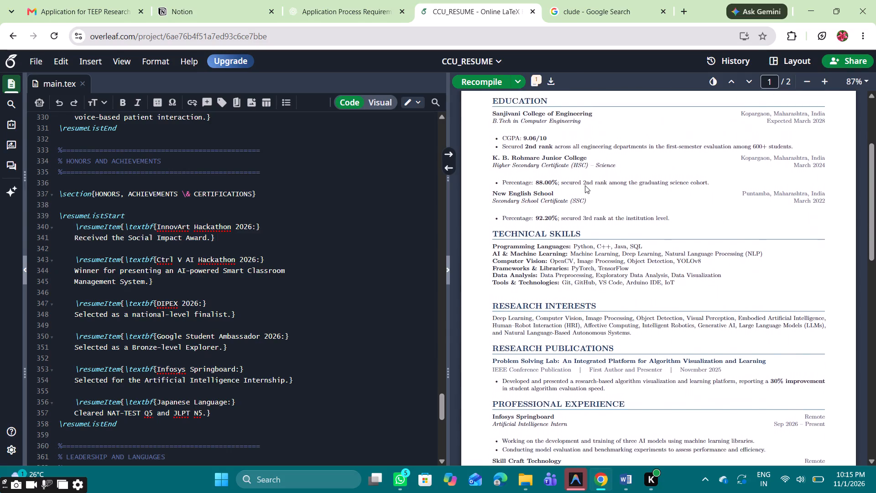
scroll(585, 185, "down", 3)
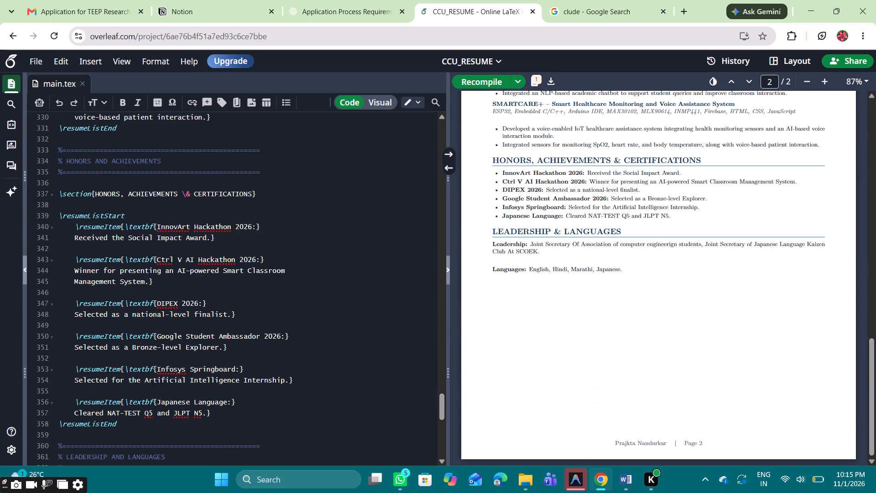
Set the line spacing after the Leadership entry in the source to 1pt, recompile, and check the Leadership & Languages section.
scroll(341, 220, "down", 6)
scroll(341, 220, "up", 2)
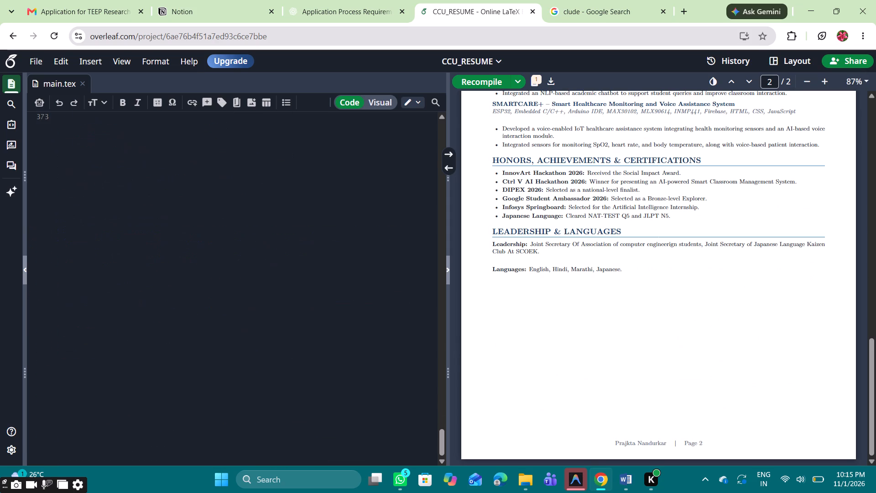
scroll(341, 220, "up", 3)
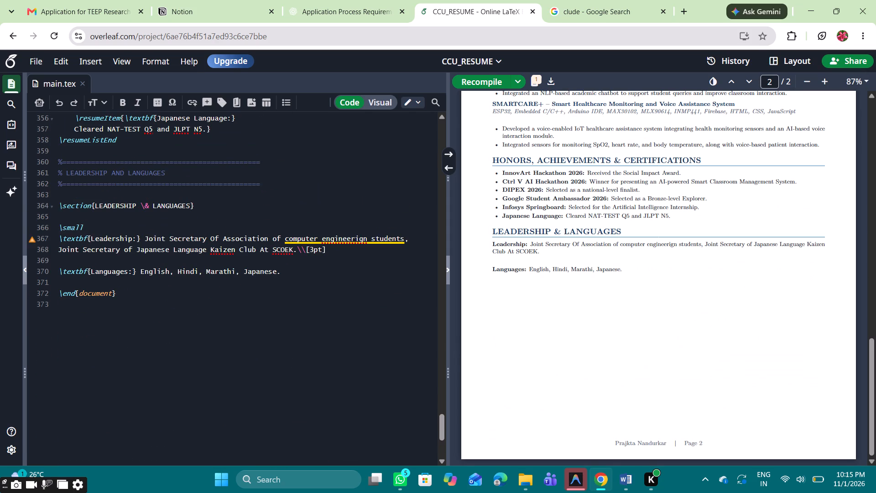
left_click(313, 257)
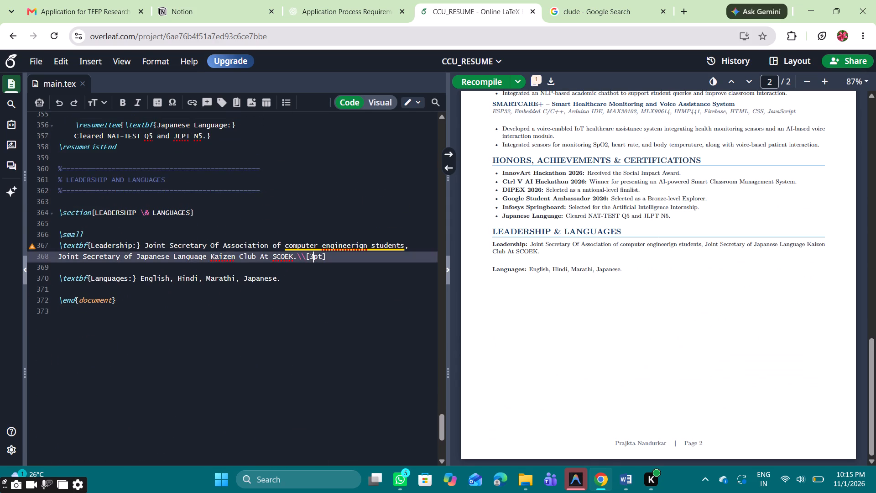
key("BackSpace")
key("1")
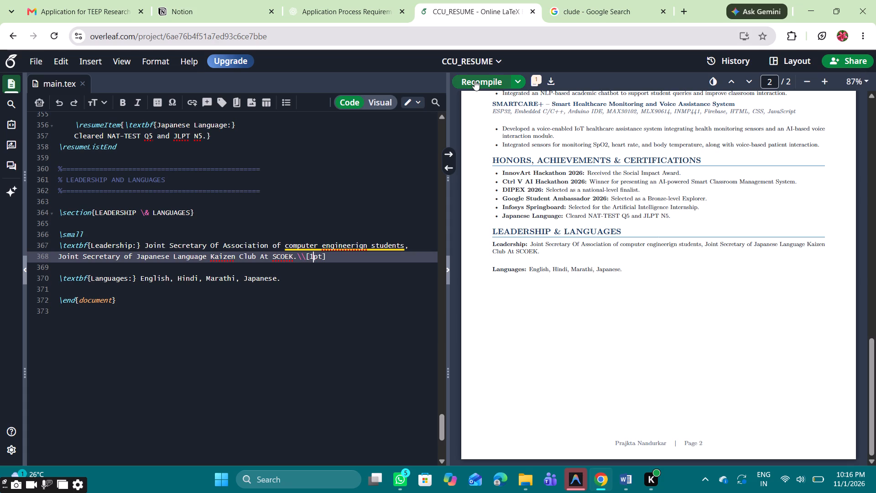
left_click(474, 80)
scroll(609, 244, "down", 1)
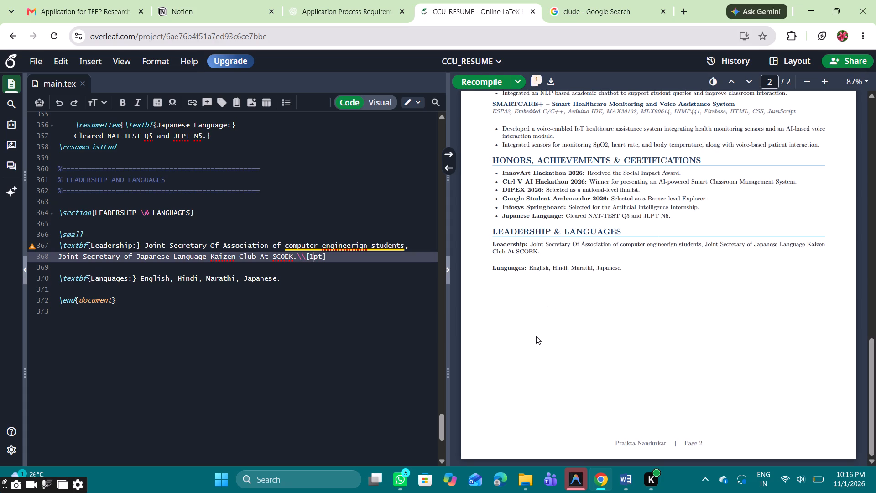
scroll(536, 336, "down", 1)
Join the two Leadership source lines into one and change the second "Joint Secretary" to begin with lowercase "joint".
left_click(57, 256)
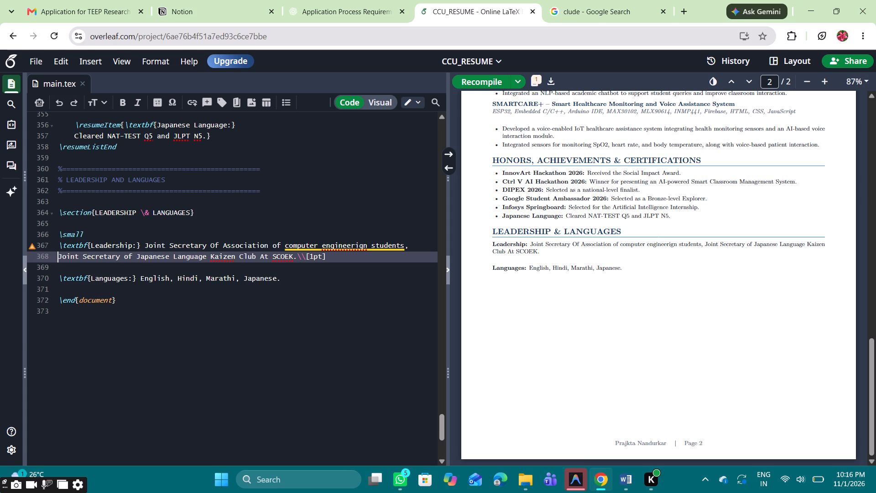
key("BackSpace")
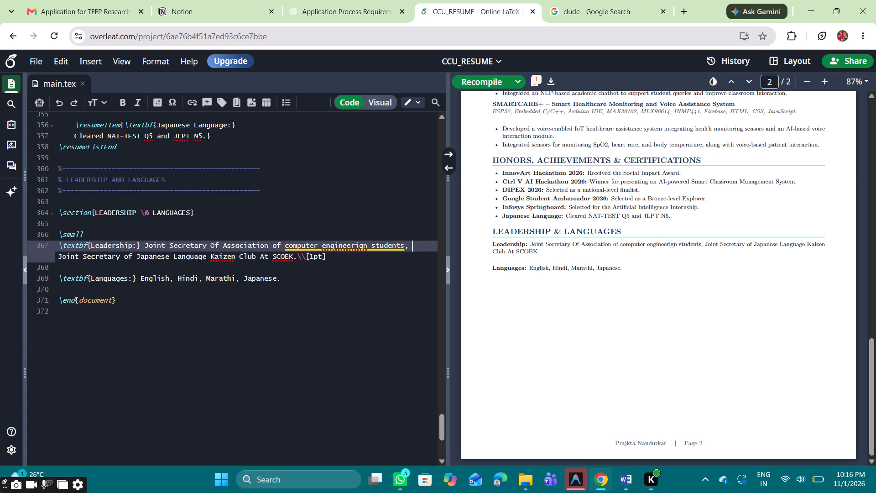
key("Delete")
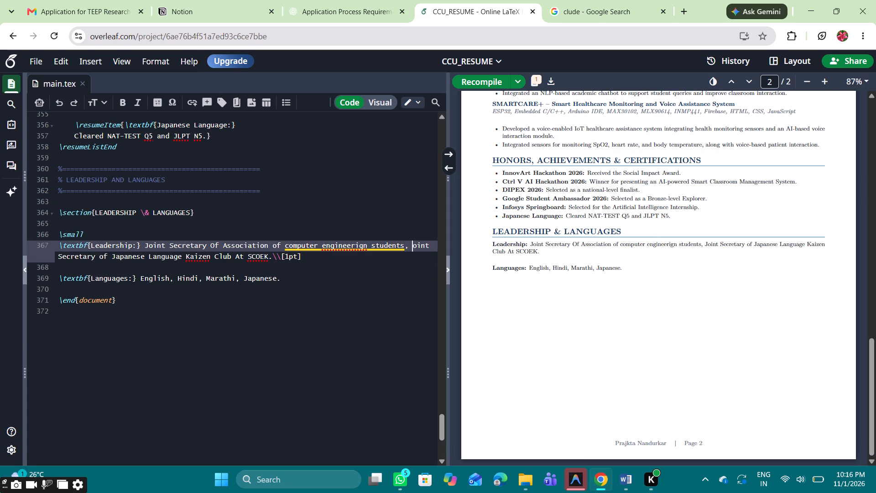
key("j")
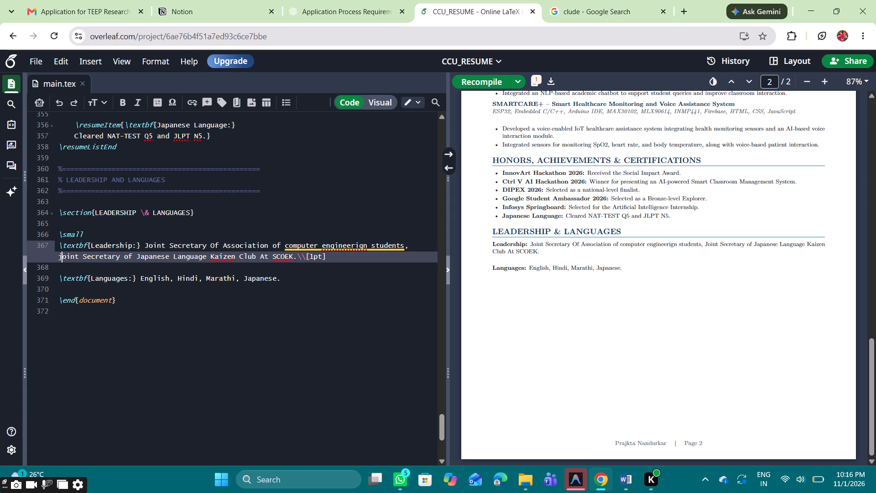
Set the line spacing after the Leadership entry in the source to 3pt and recompile the resume.
left_click(331, 248)
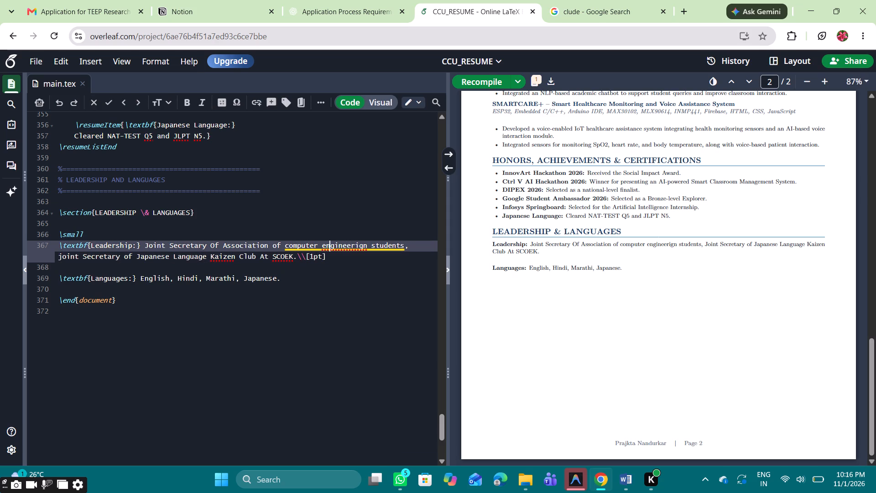
left_click(313, 260)
key("BackSpace")
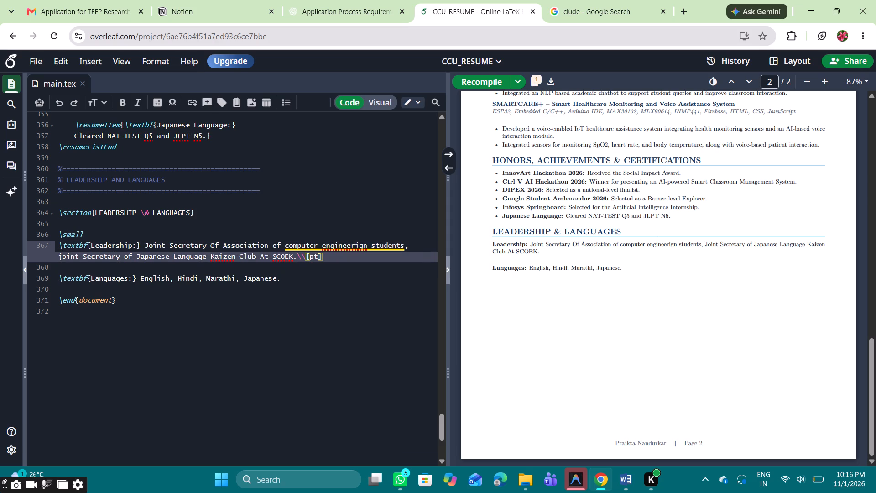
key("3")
left_click(474, 76)
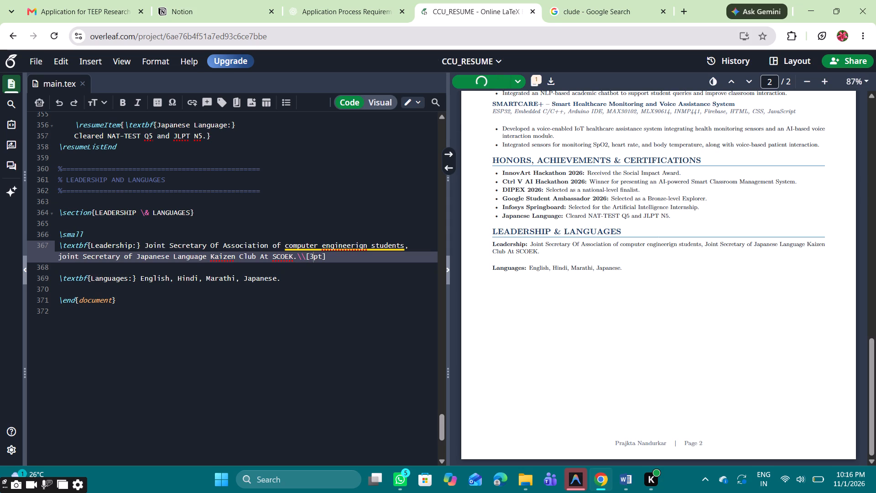
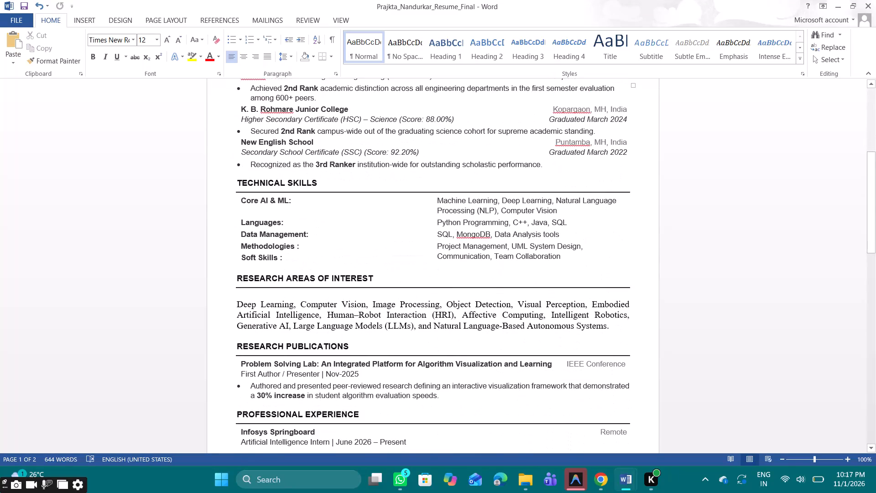
Review the Word version of the resume through Honors, Certifications & Languages, and return to the CCU_RESUME project in Chrome.
scroll(435, 294, "down", 7)
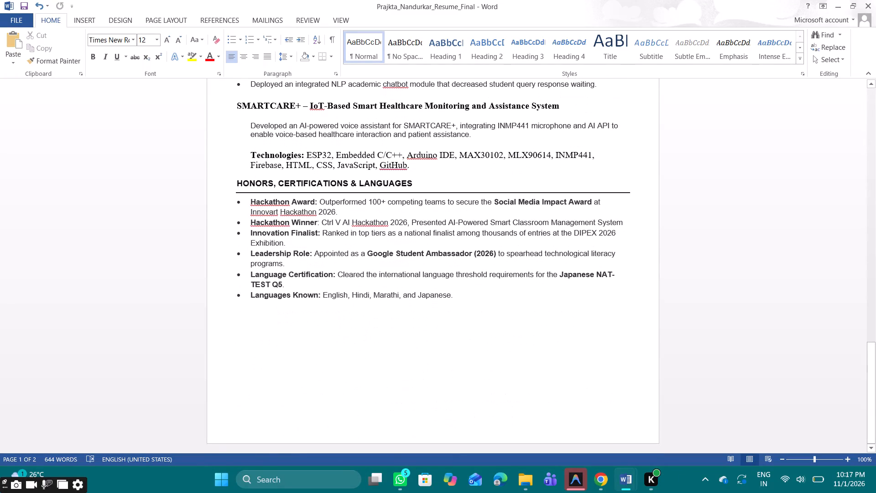